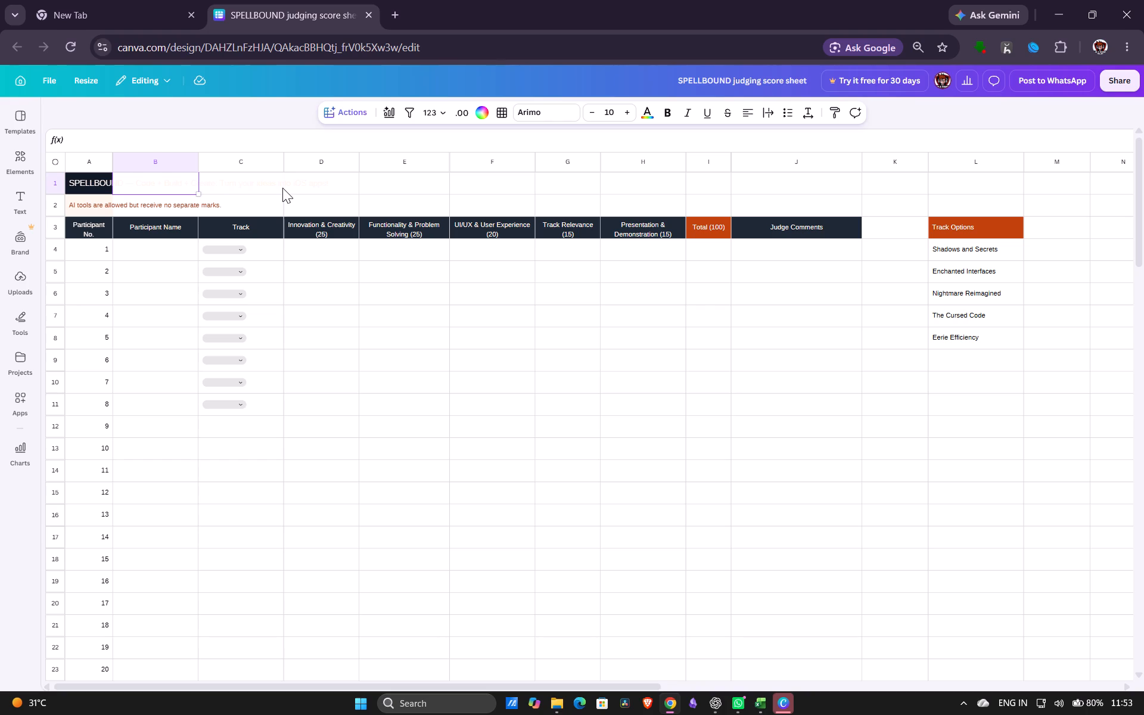
double_click(153, 179)
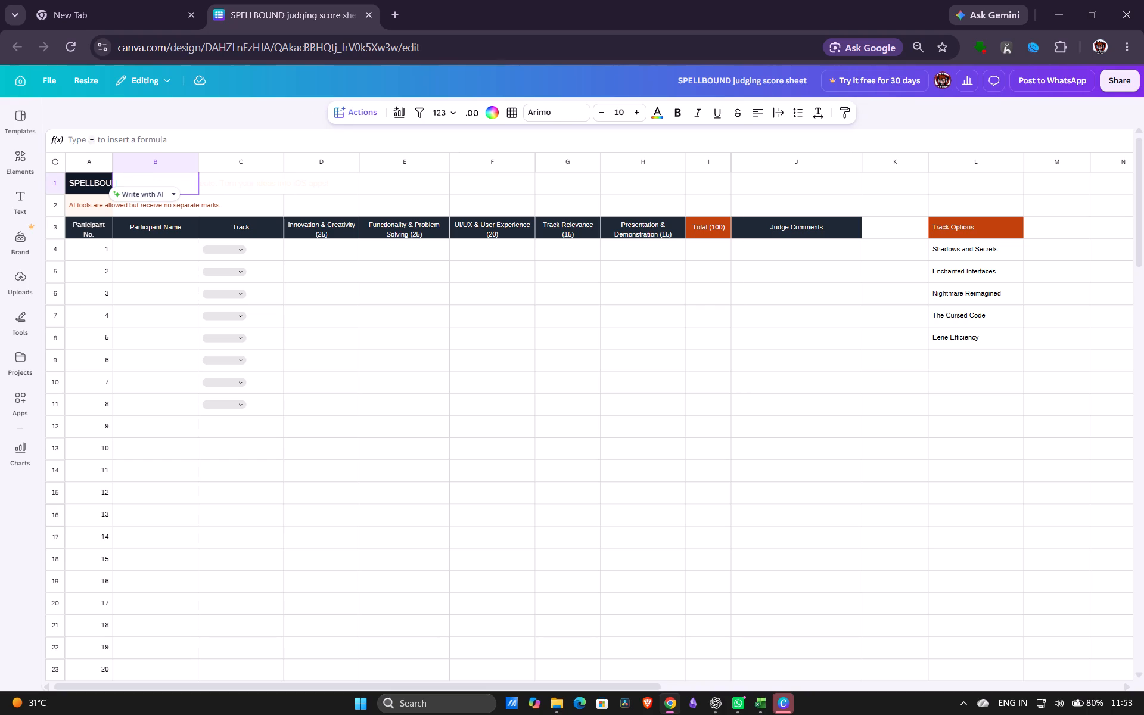
click(164, 219)
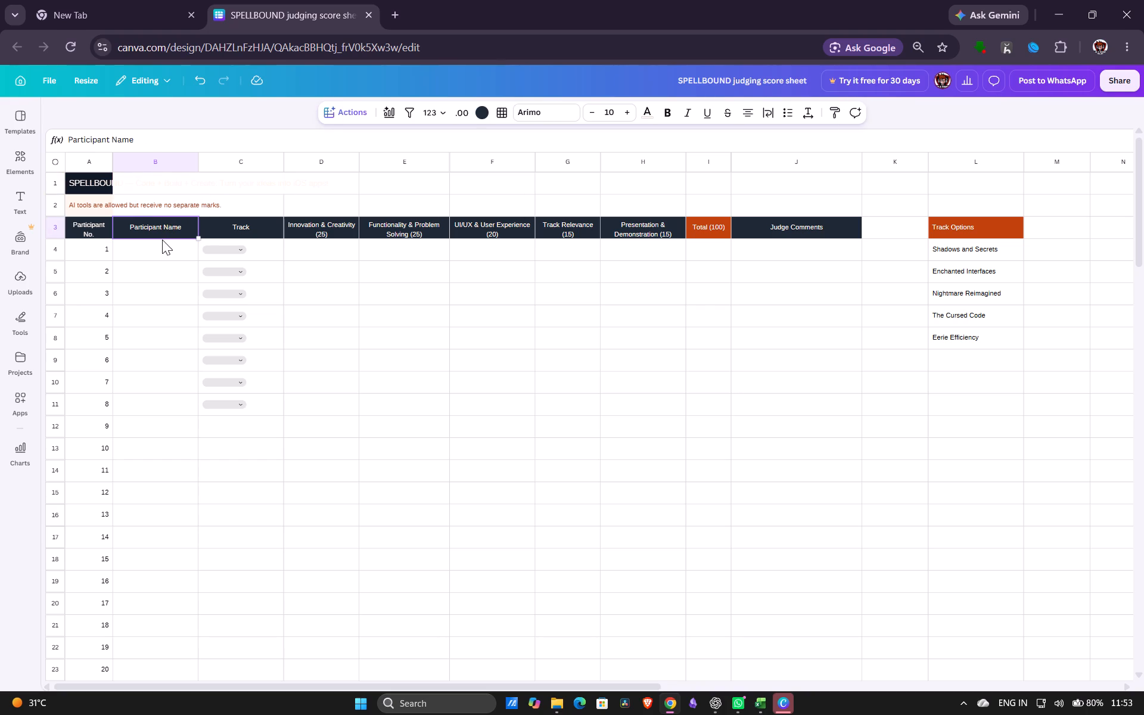
click(157, 243)
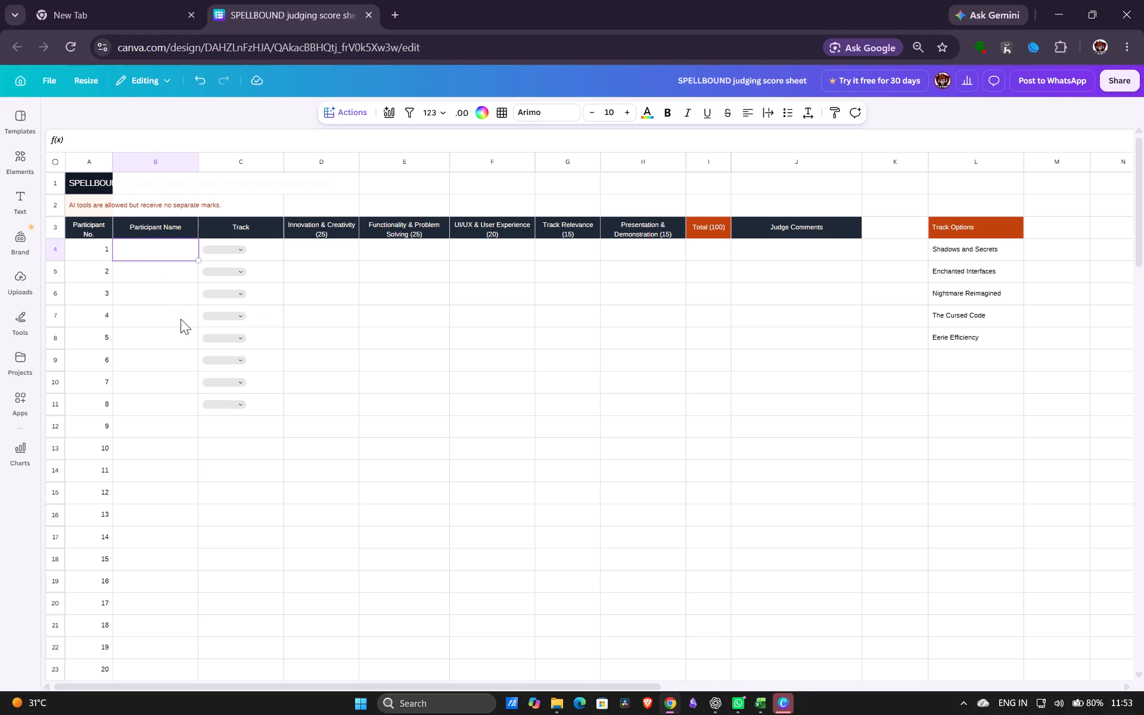
click(231, 245)
scroll(274, 332, down, 1)
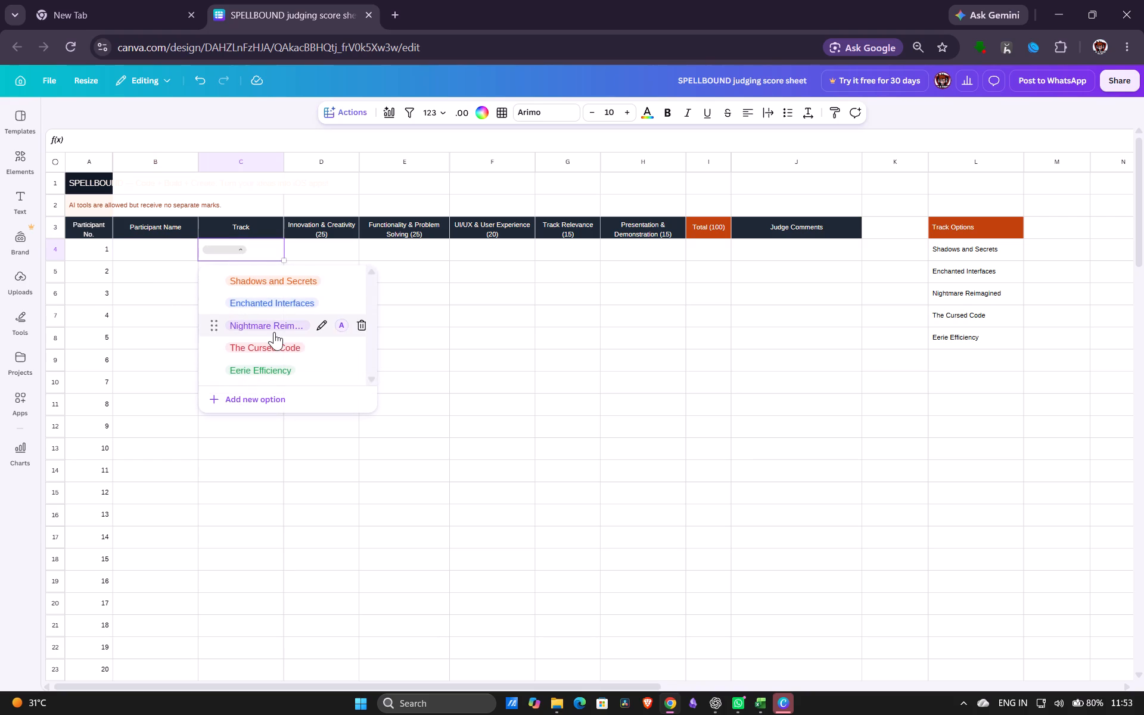
scroll(274, 332, down, 1)
click(158, 393)
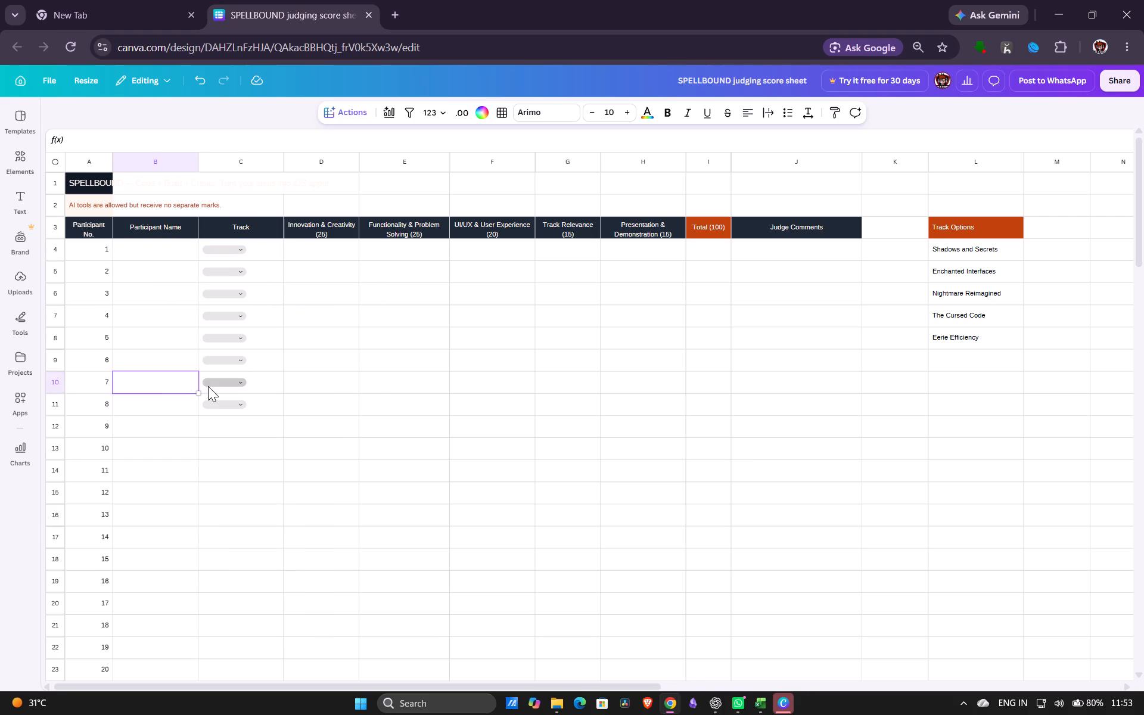
click(238, 405)
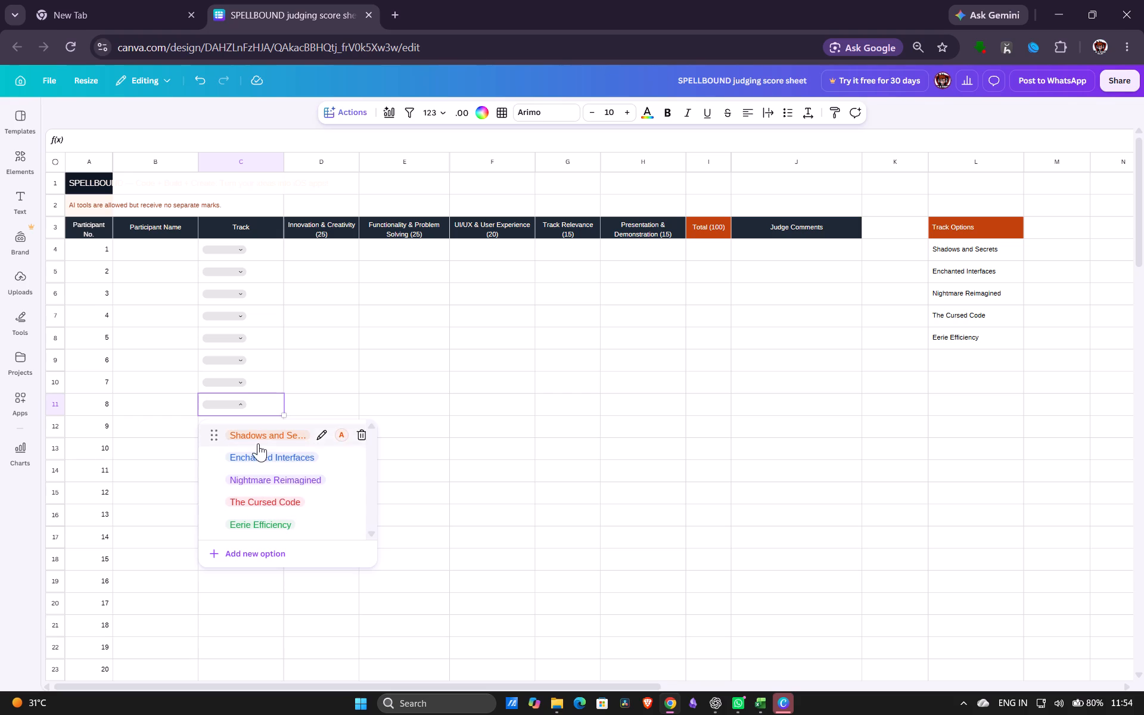
click(229, 403)
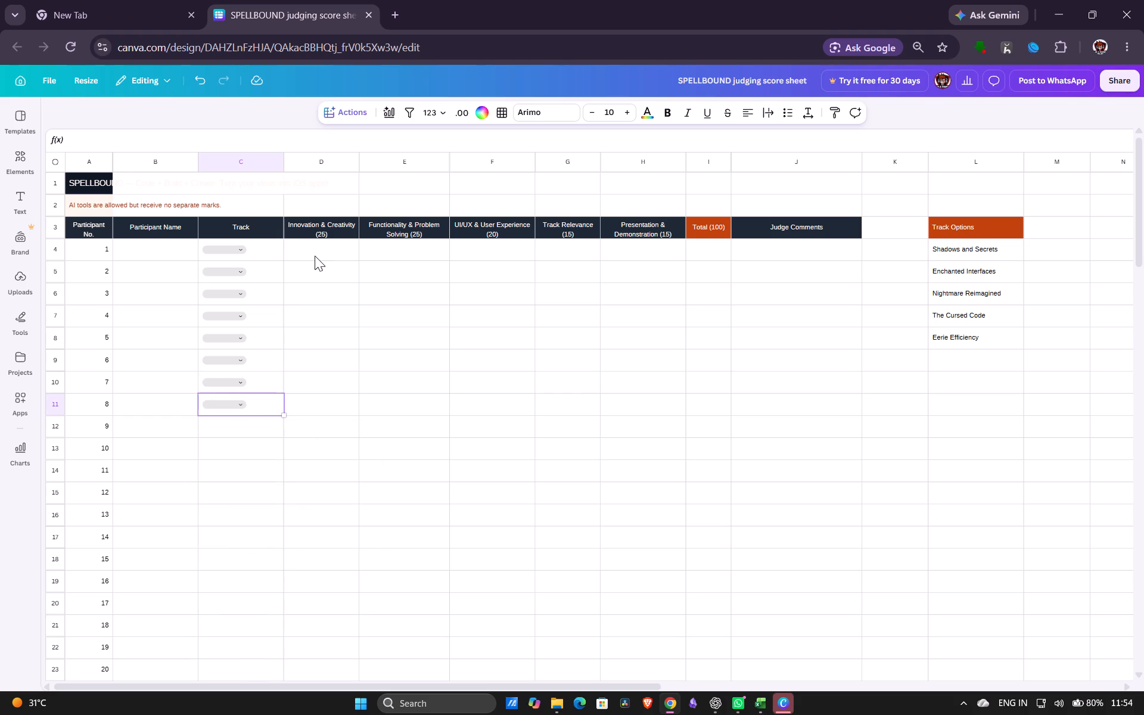
scroll(424, 274, left, 5)
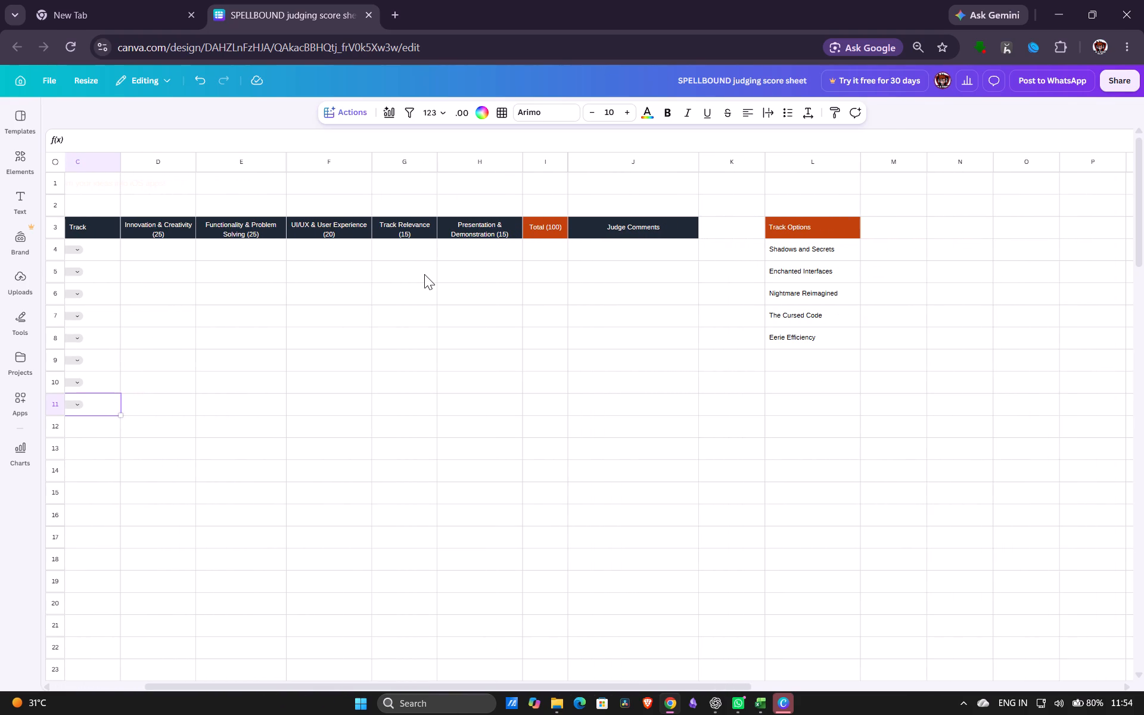
Open the design's sharing settings and search for a collaborator by name to give access to the judging score sheet.
click(1122, 87)
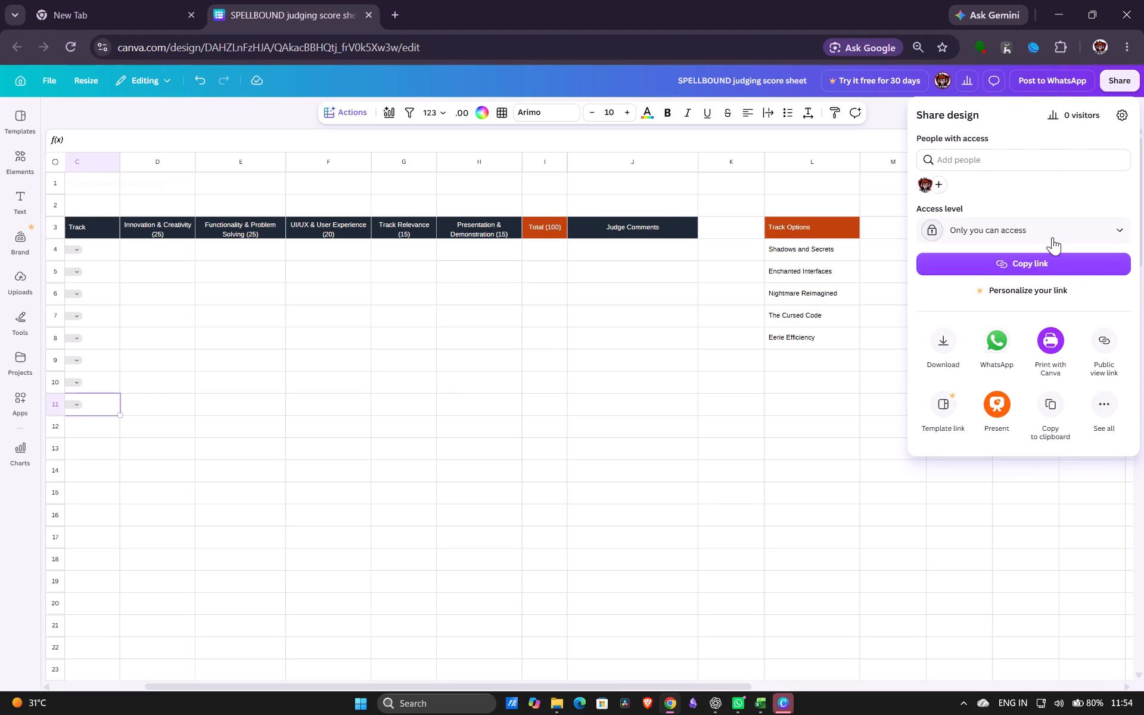
click(936, 181)
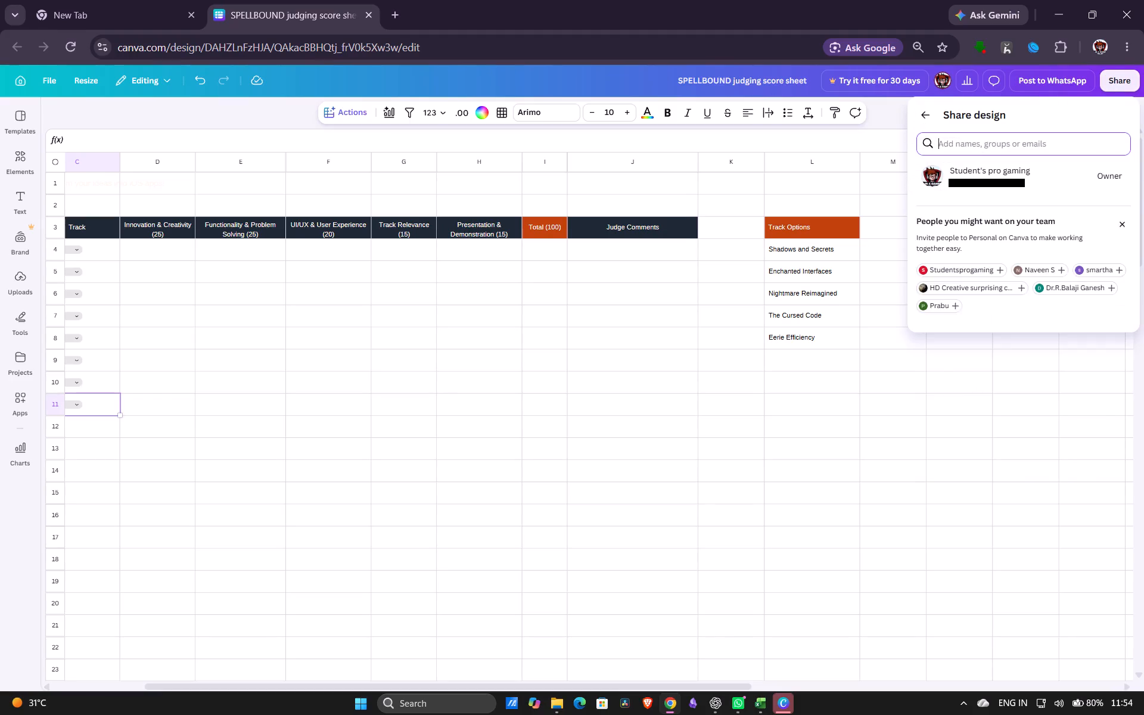
text(shrihar)
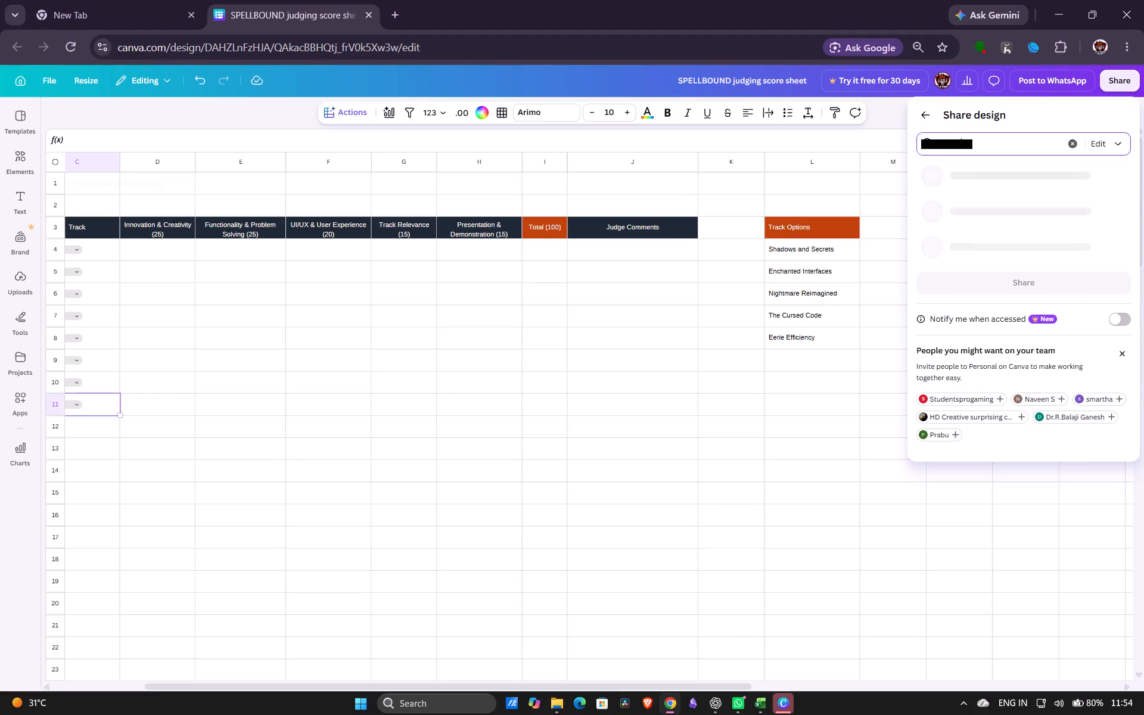
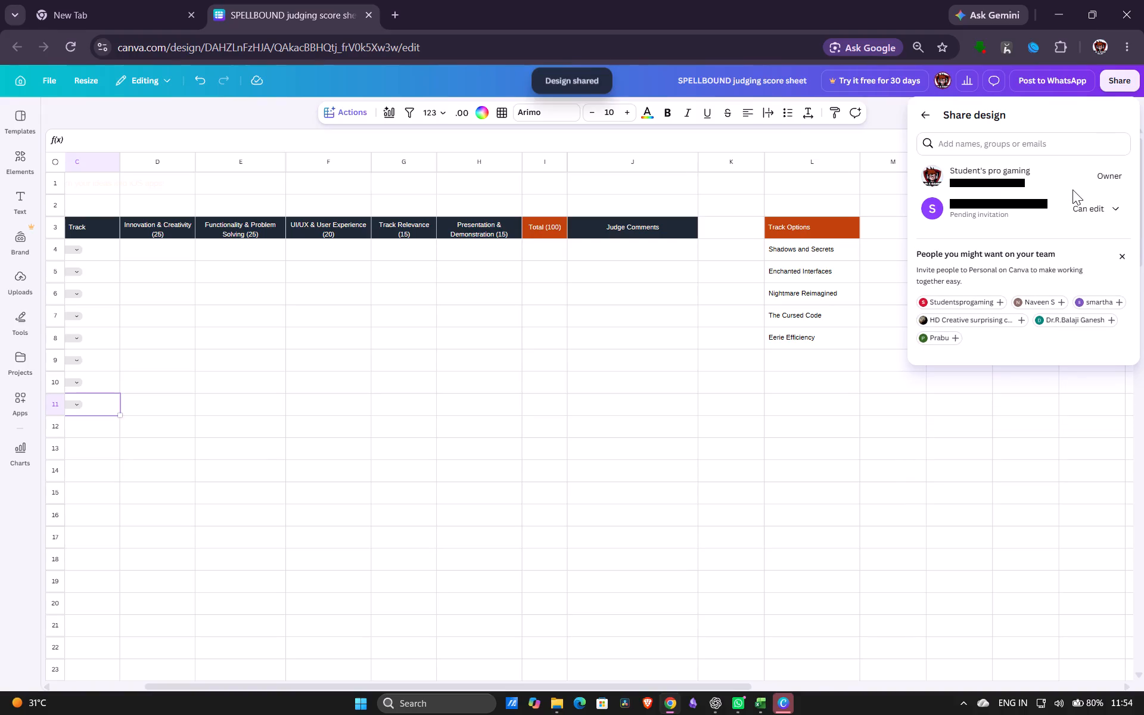
Check the access-level options for the invited collaborator, keep Can edit, and close the design's sharing settings.
click(1095, 201)
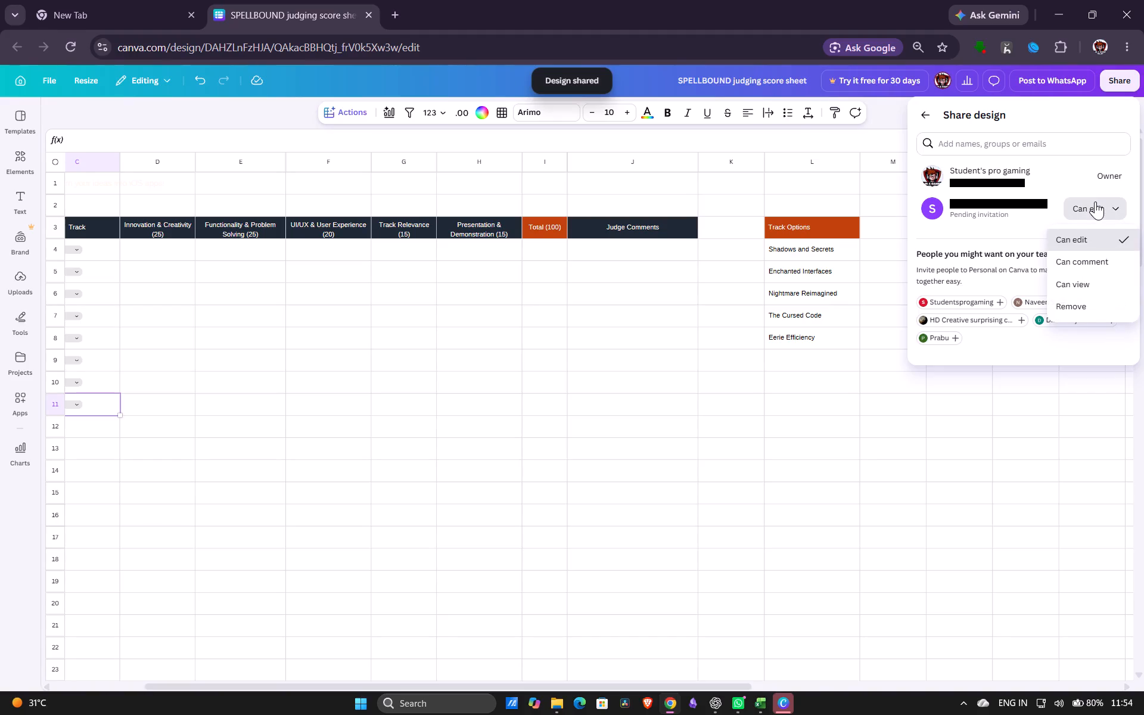
click(1095, 201)
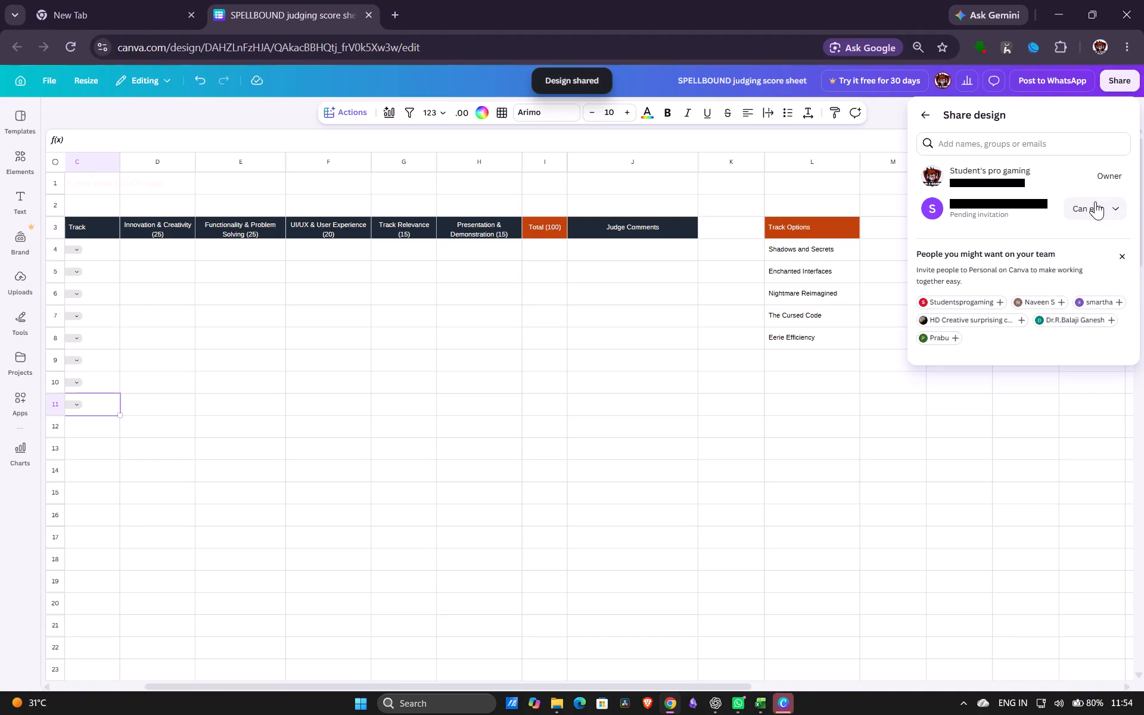
scroll(444, 226, right, 4)
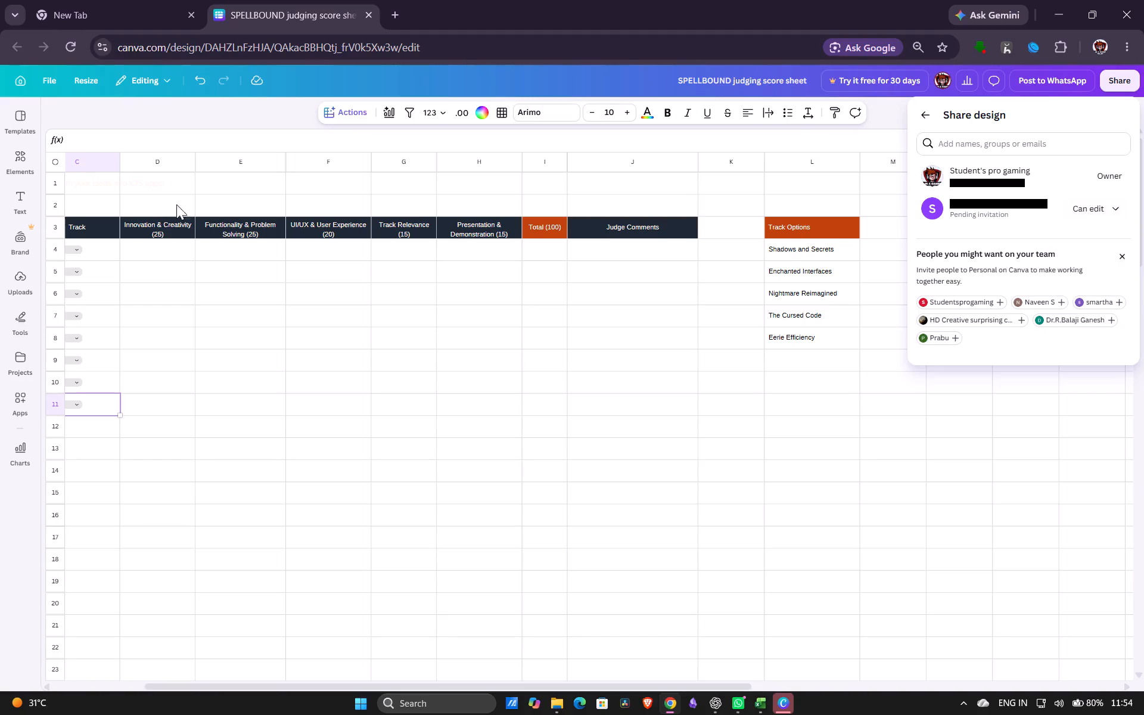
click(119, 184)
Return to the first columns of the judging score sheet and examine the AI tools note beneath the title.
scroll(119, 184, right, 3)
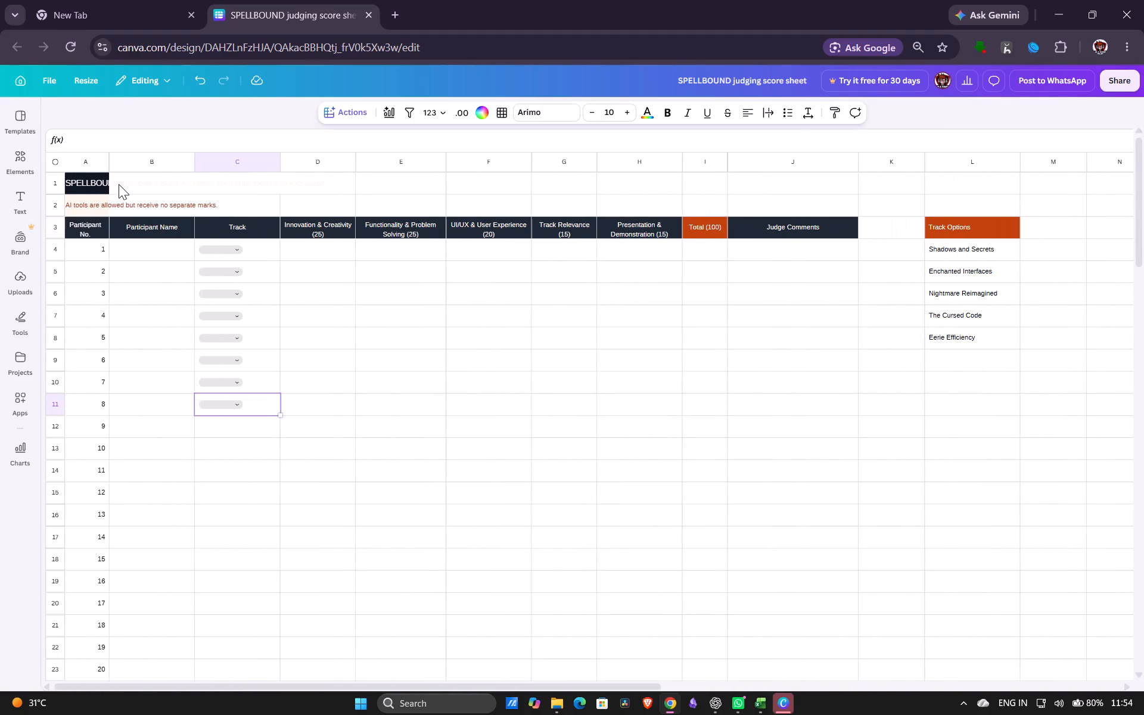
scroll(119, 184, right, 1)
click(101, 205)
click(172, 204)
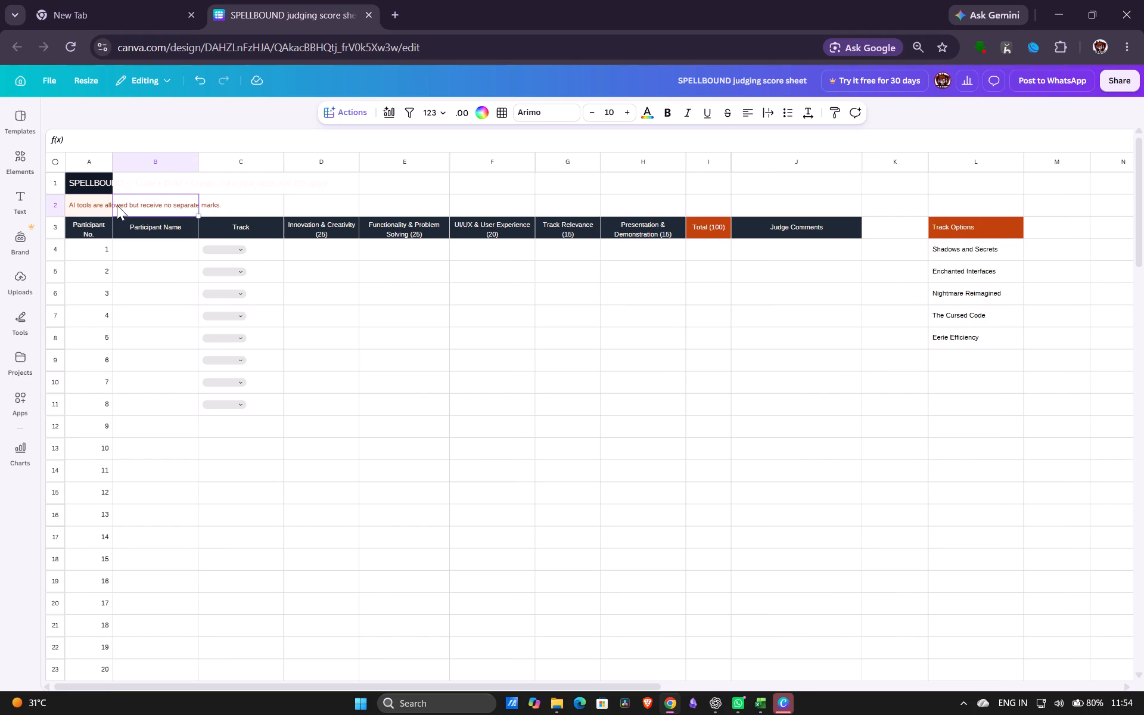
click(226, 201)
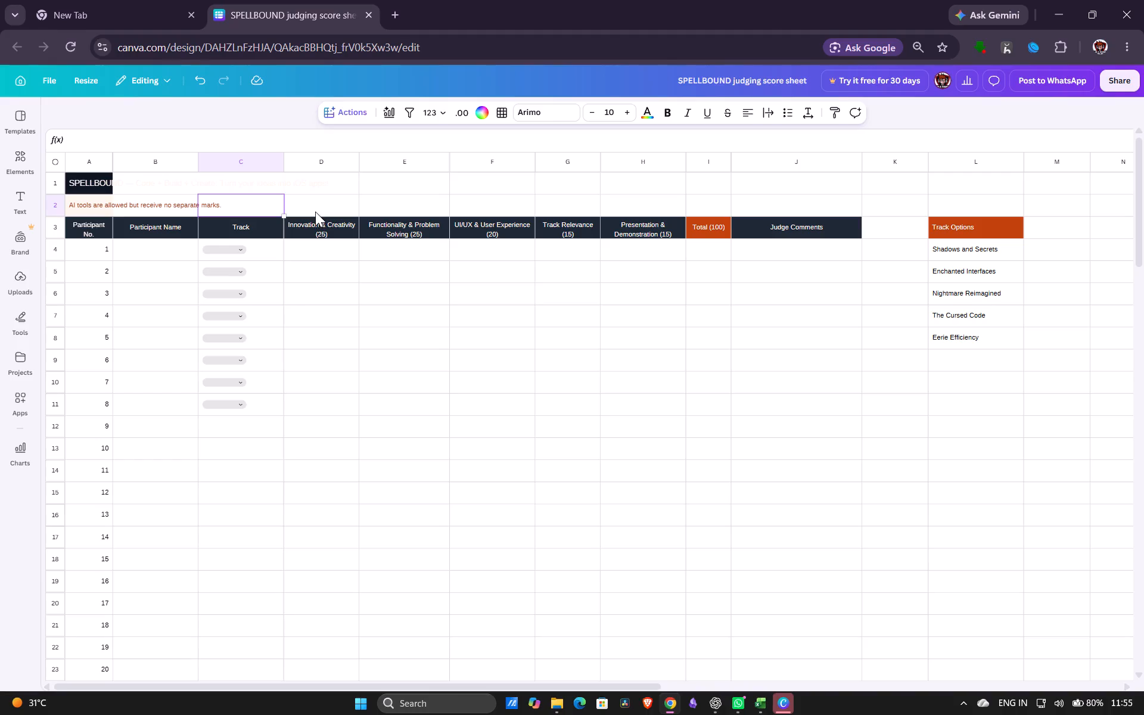
Switch from the current Chrome profile to the named college profile on srmist.edu.in in its own browser window.
click(1096, 49)
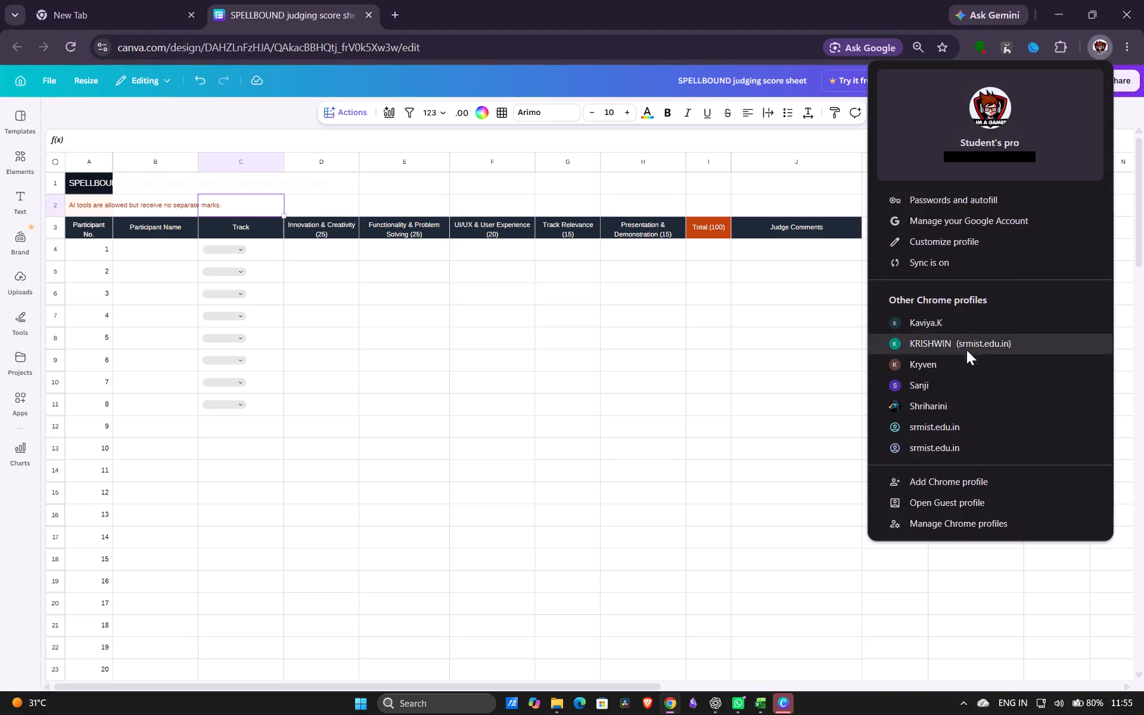
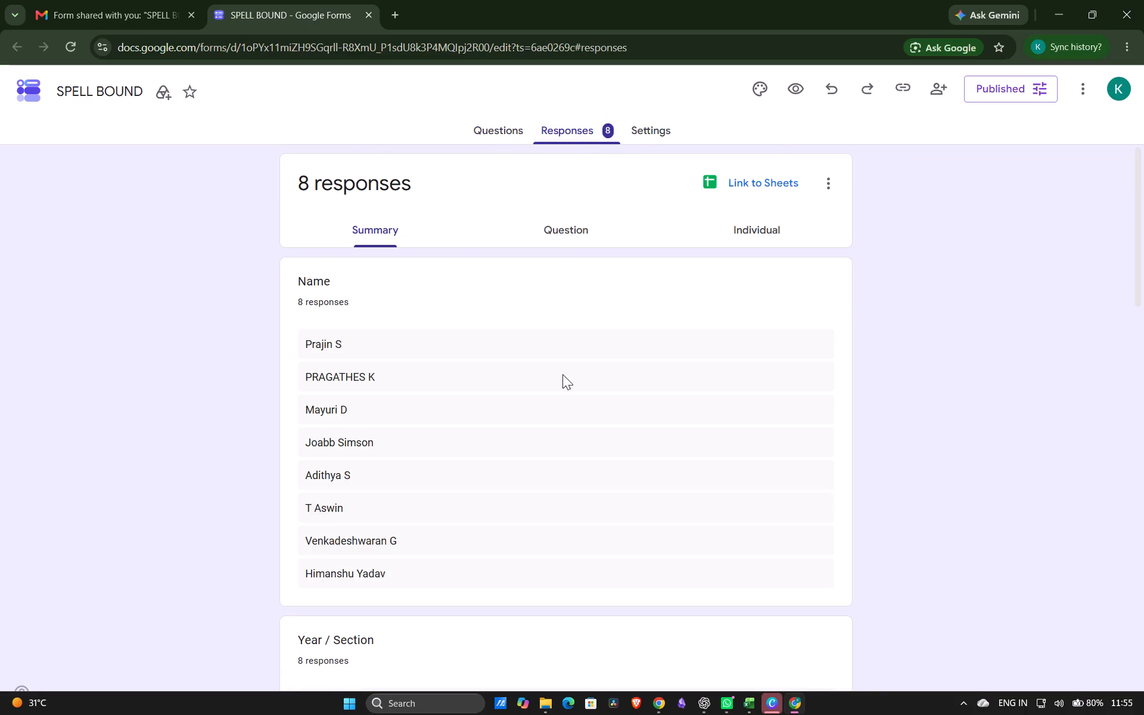
Examine the SPELL BOUND form's response summary, from the participant names through Year / Section and the Department chart to Contact No.
scroll(555, 401, down, 10)
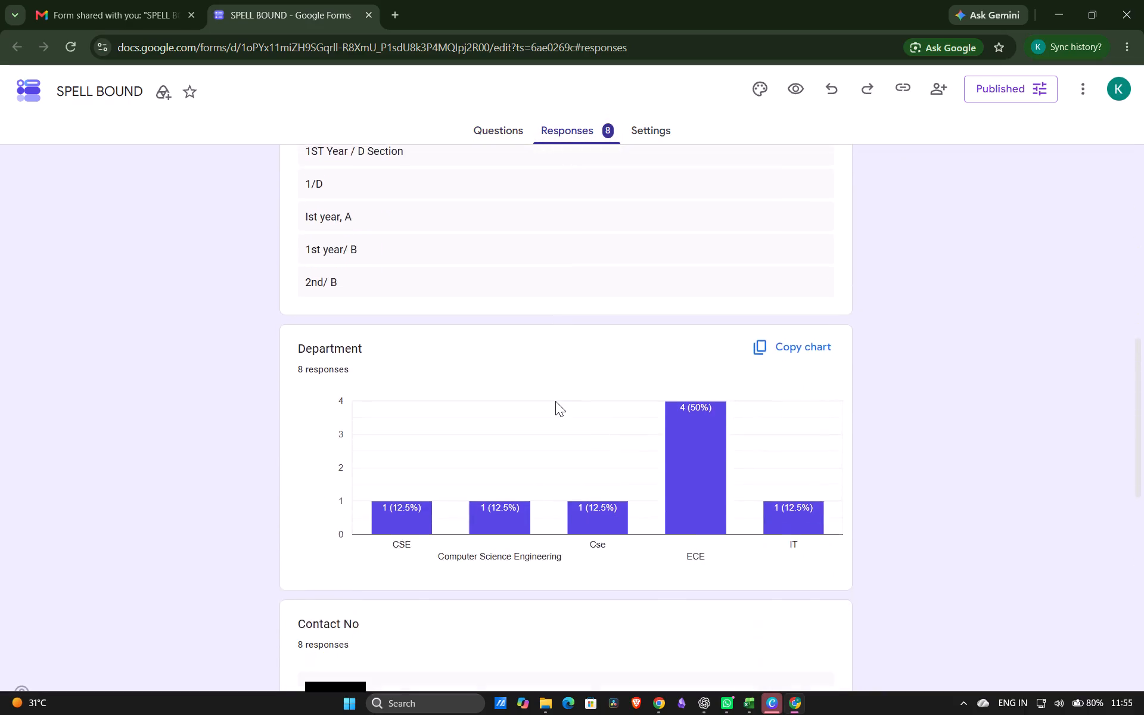
scroll(555, 401, right, 1)
scroll(555, 401, down, 6)
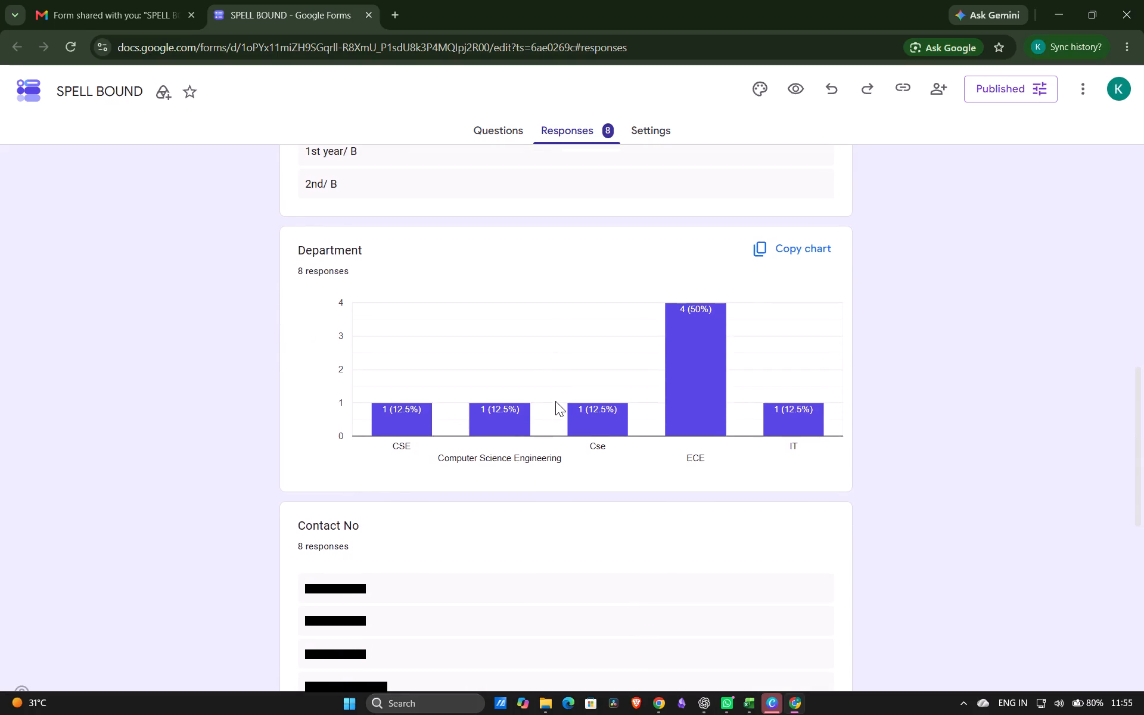
scroll(555, 401, down, 4)
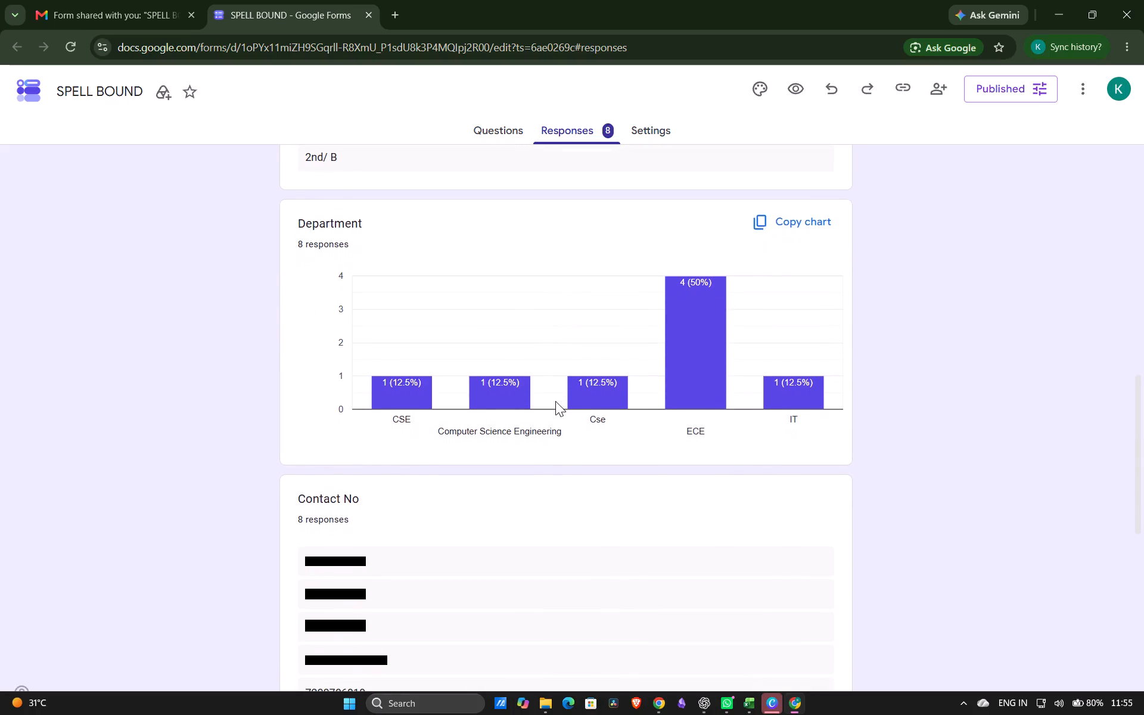
scroll(555, 401, down, 1)
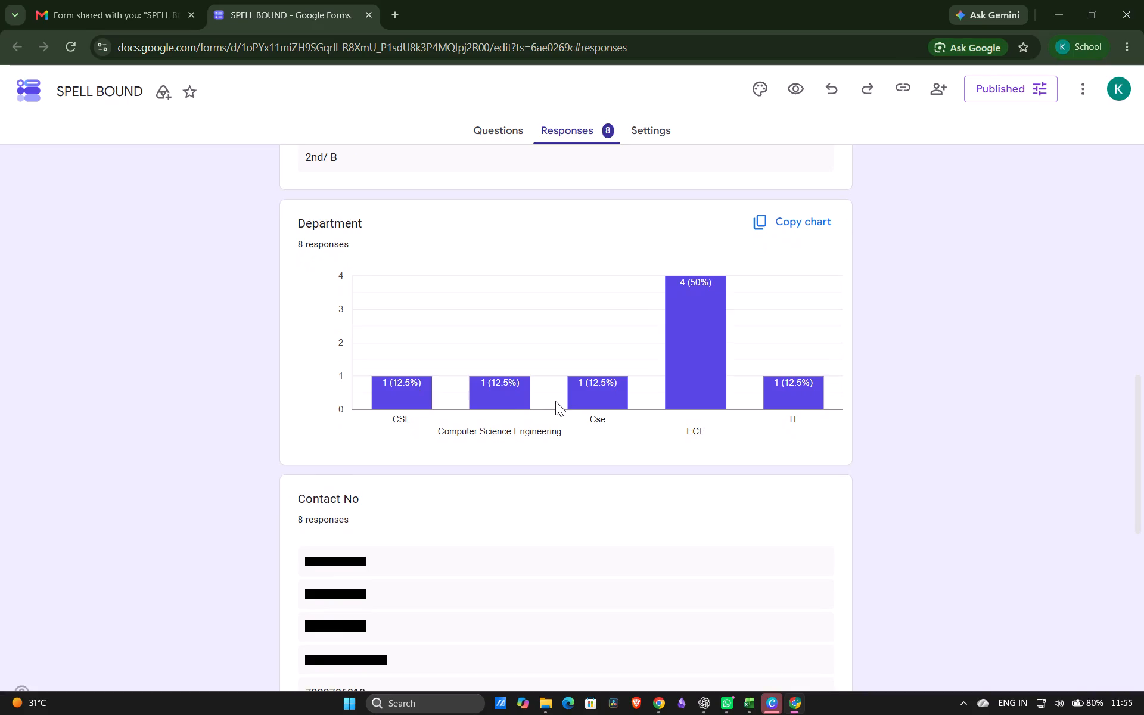
In Google Forms, link the SPELL BOUND form's responses to a new spreadsheet named SPELL BOUND (Responses).
scroll(555, 401, down, 7)
scroll(555, 401, up, 7)
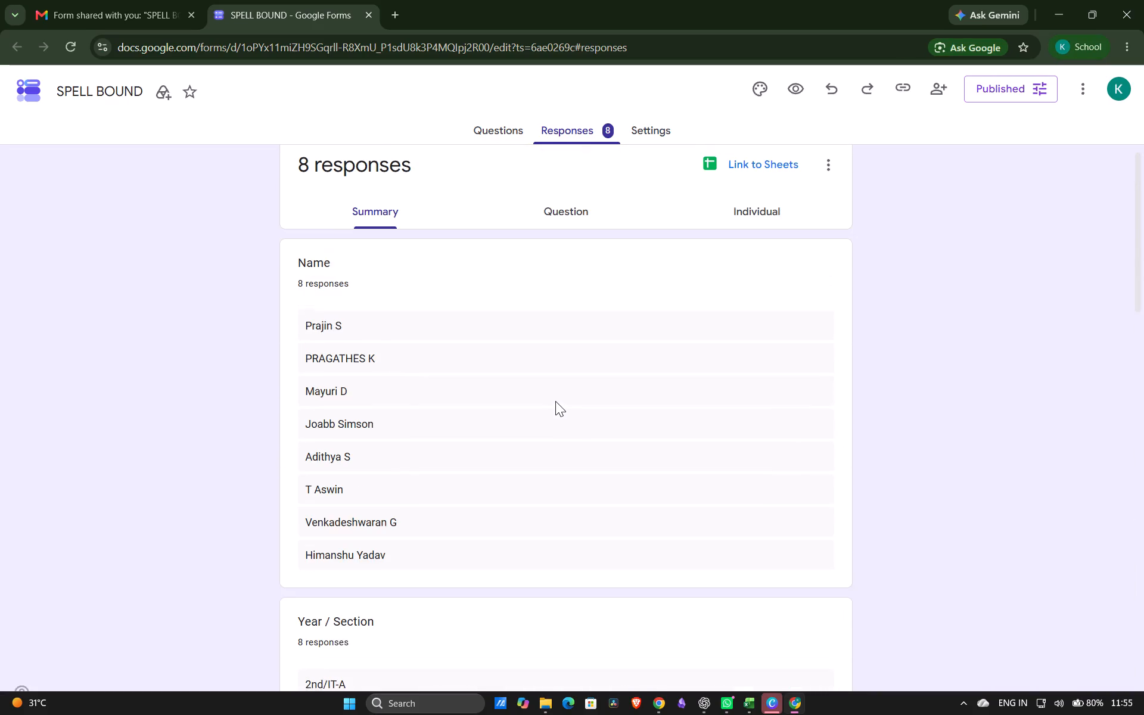
scroll(555, 401, up, 14)
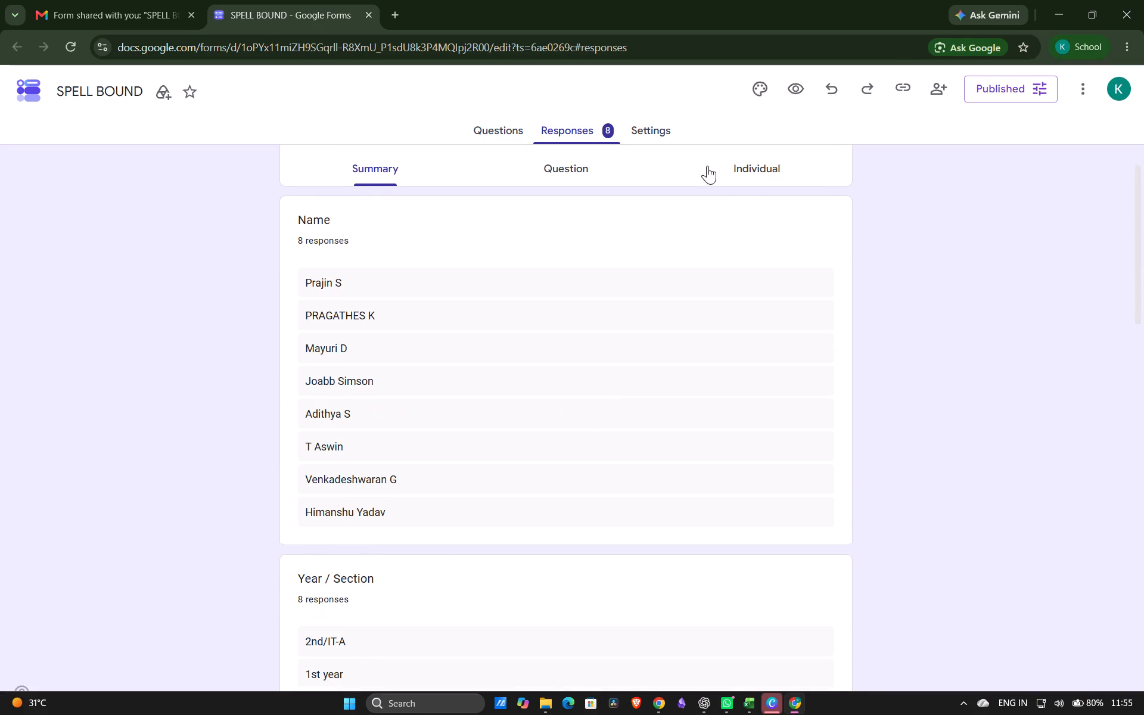
click(733, 192)
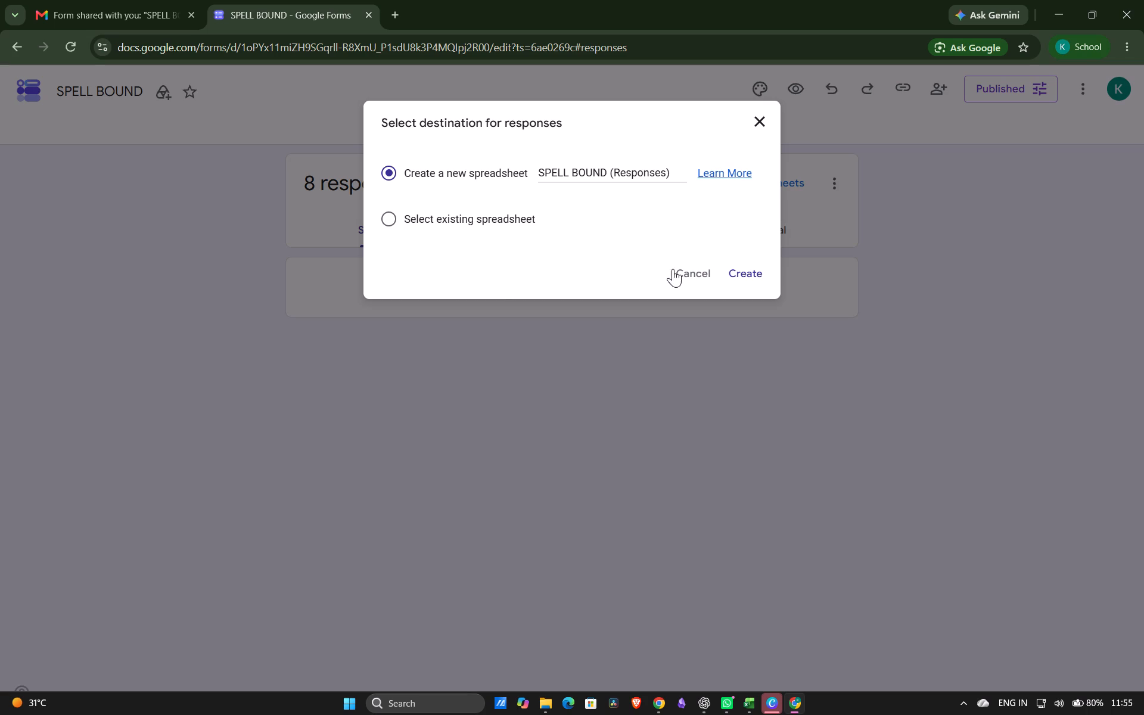
click(758, 271)
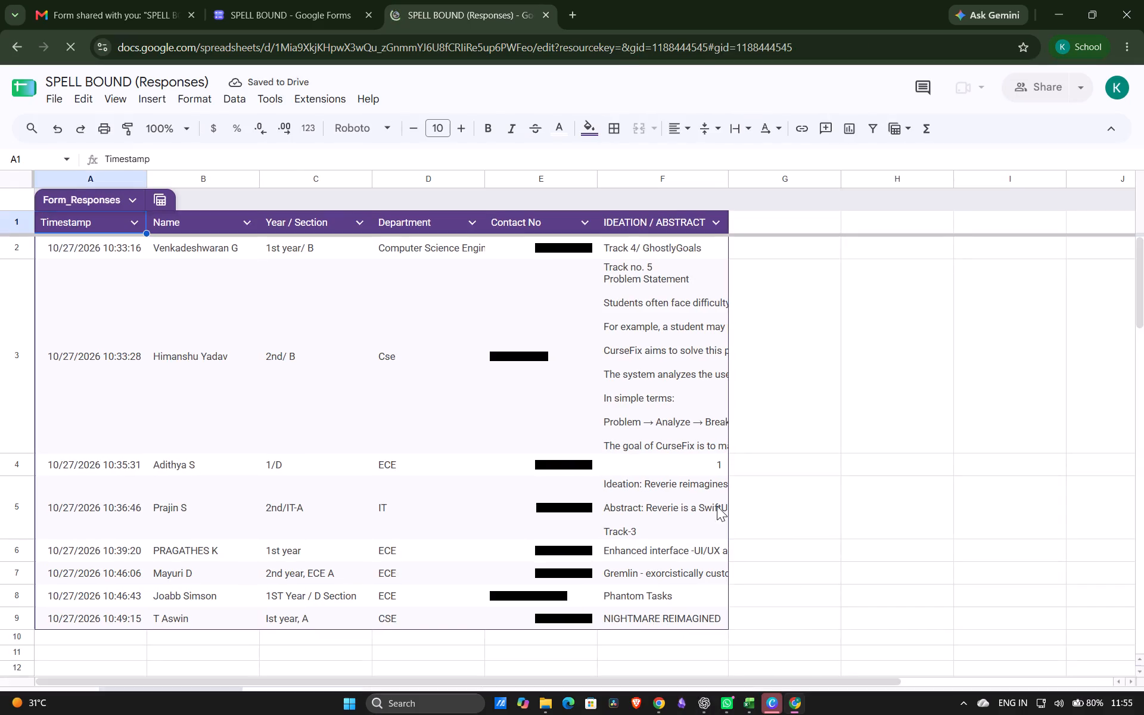
Dismiss the Advanced table formatting tip in the new responses spreadsheet.
scroll(732, 448, up, 2)
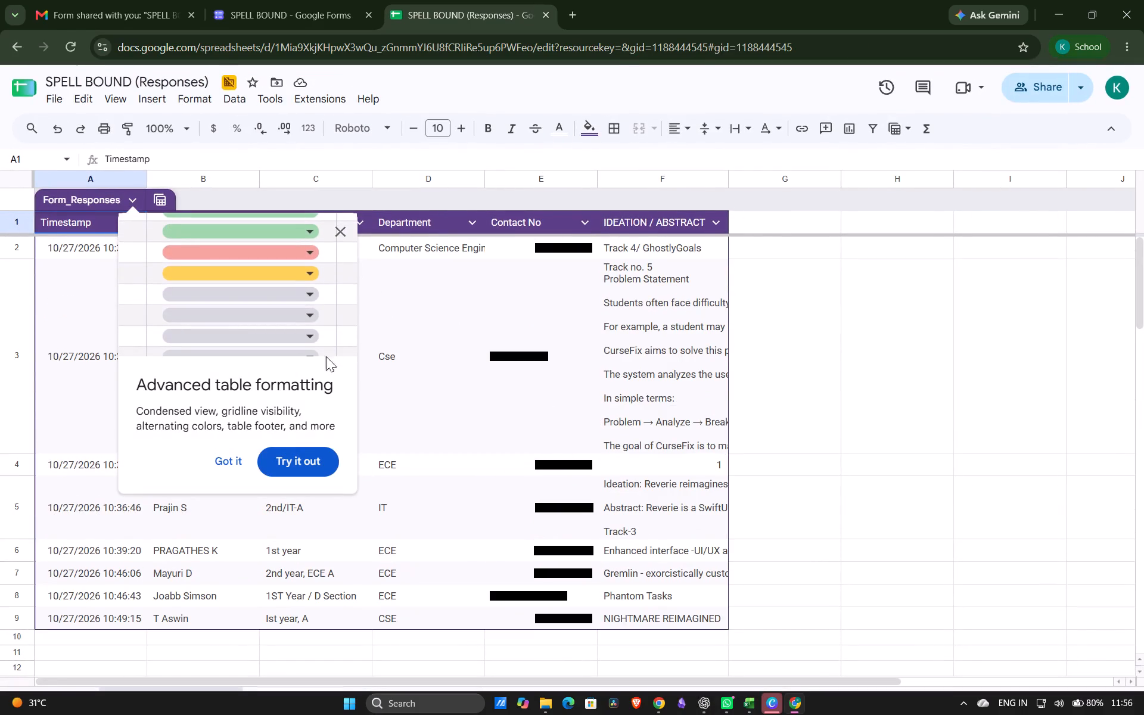
click(242, 462)
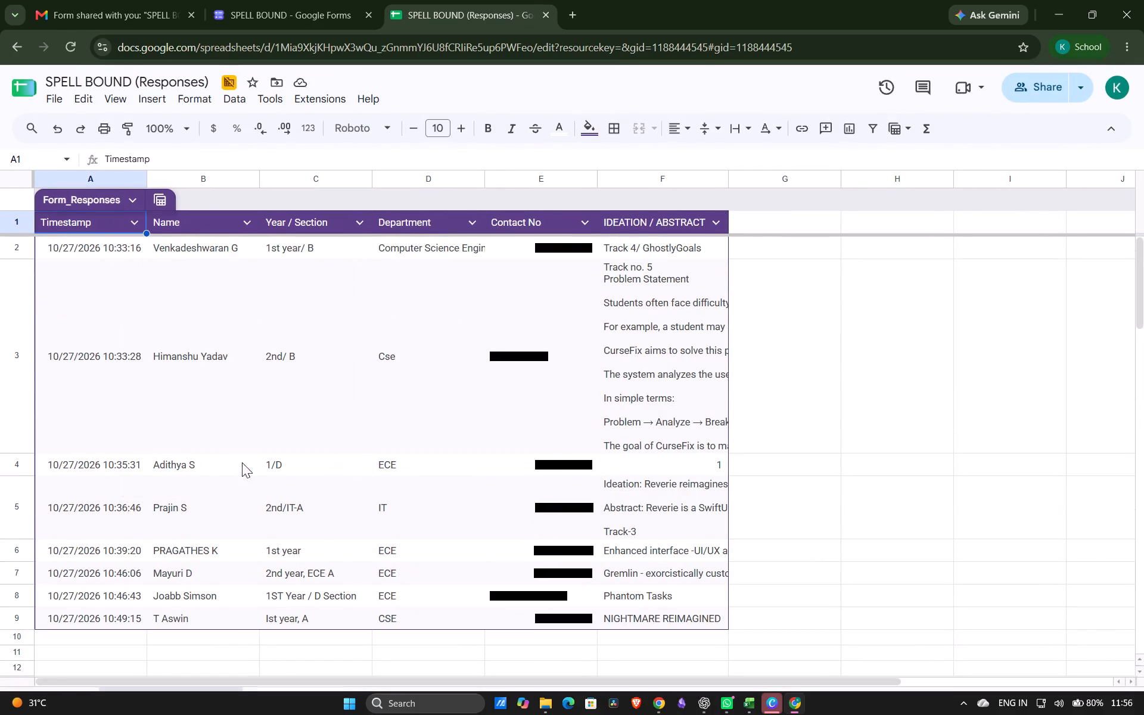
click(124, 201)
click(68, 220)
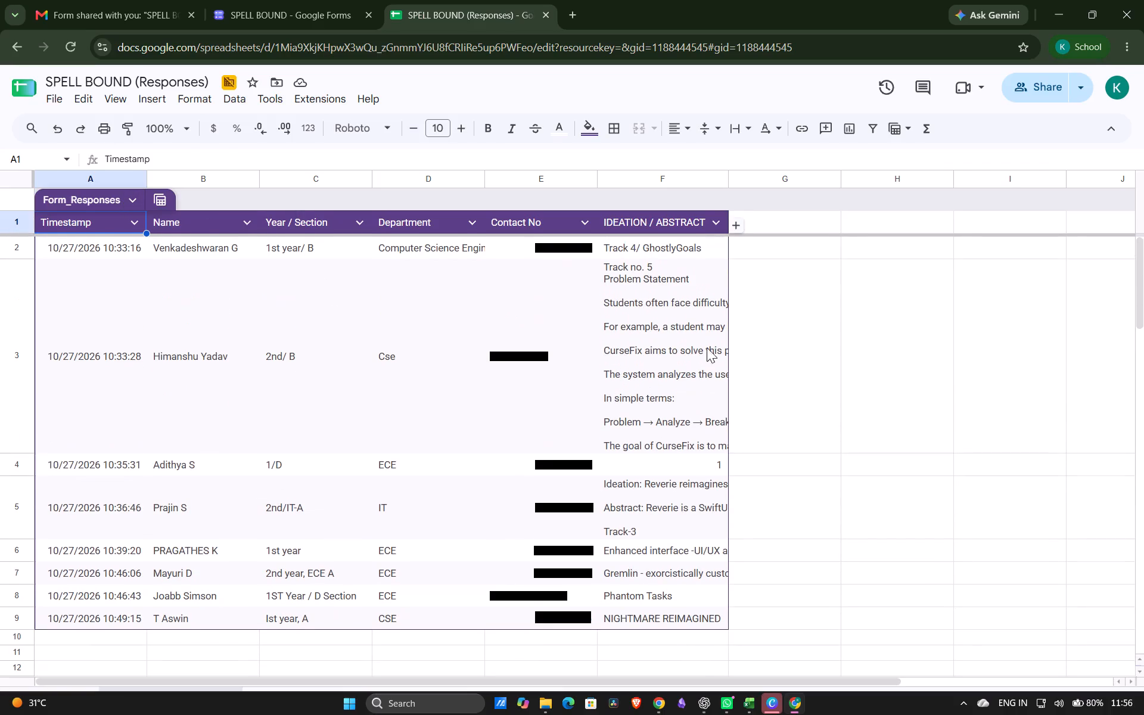
Try to widen the IDEATION / ABSTRACT column of the form responses table.
drag(730, 356, 785, 350)
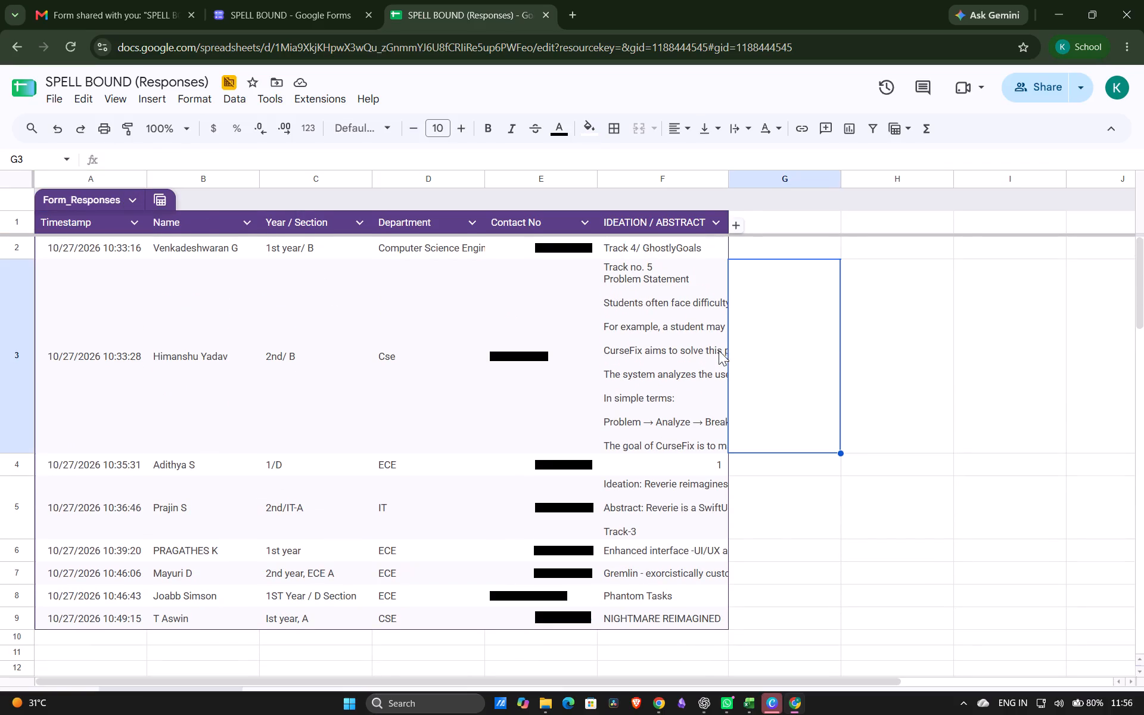
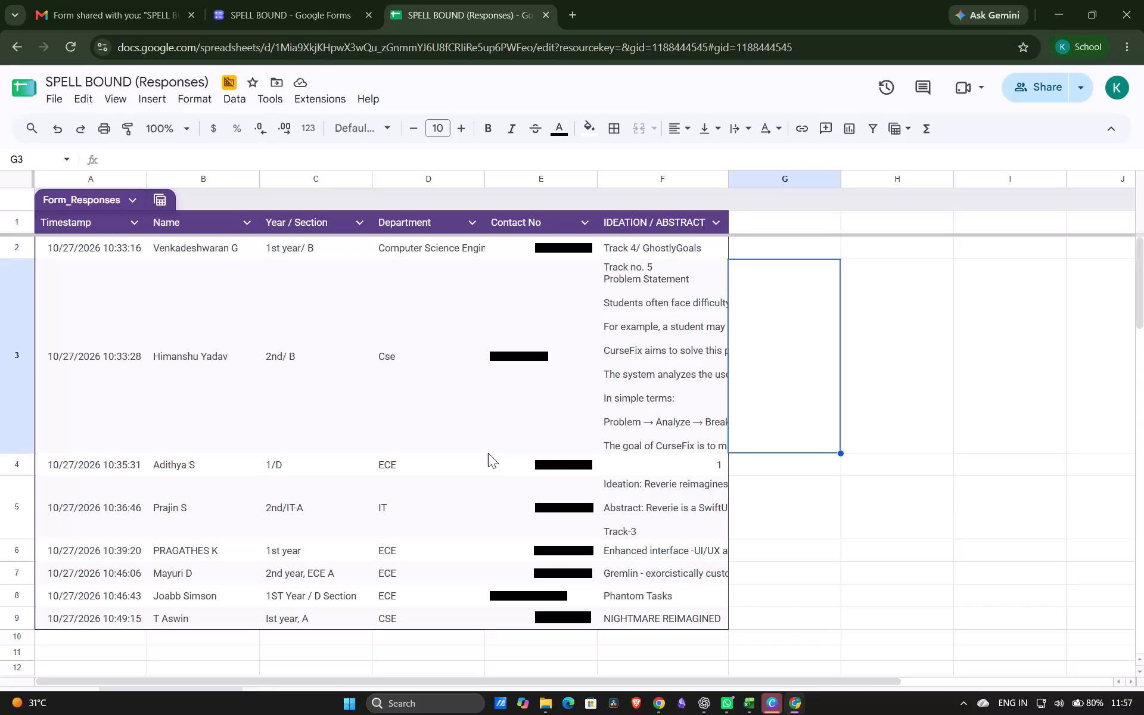
Switch to Excel, close the SPELLBOUND_2026_Judging_Sheet workbook, and return to the SPELL BOUND (Responses) spreadsheet in Chrome.
click(770, 700)
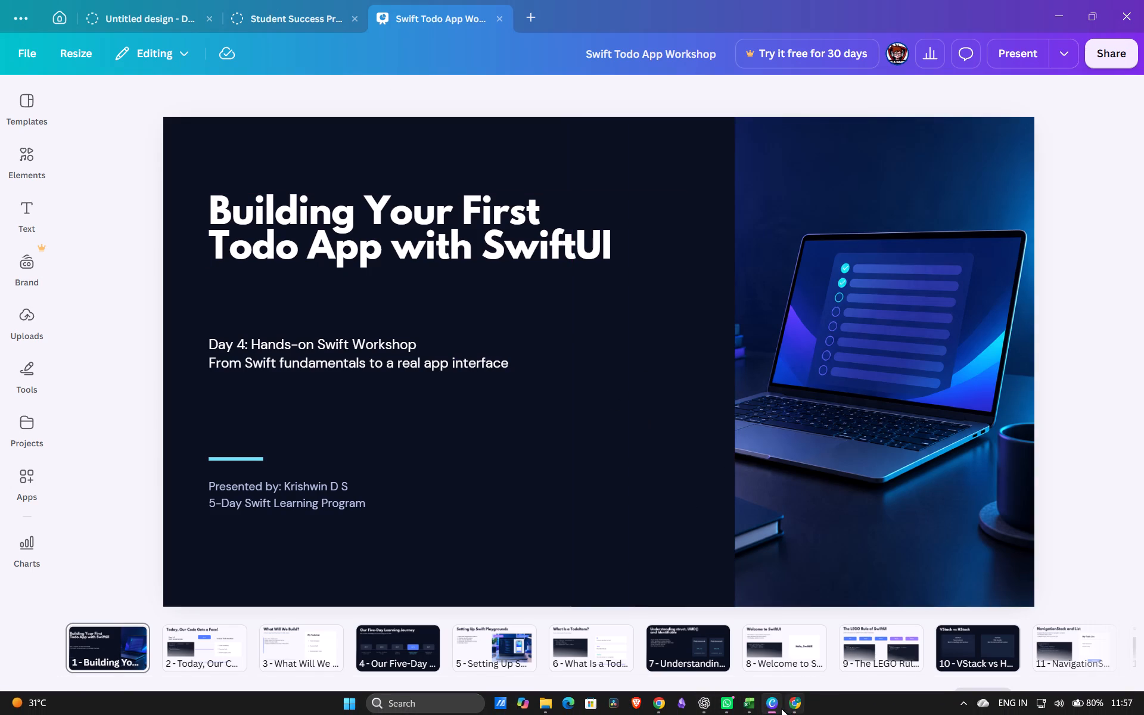
click(750, 704)
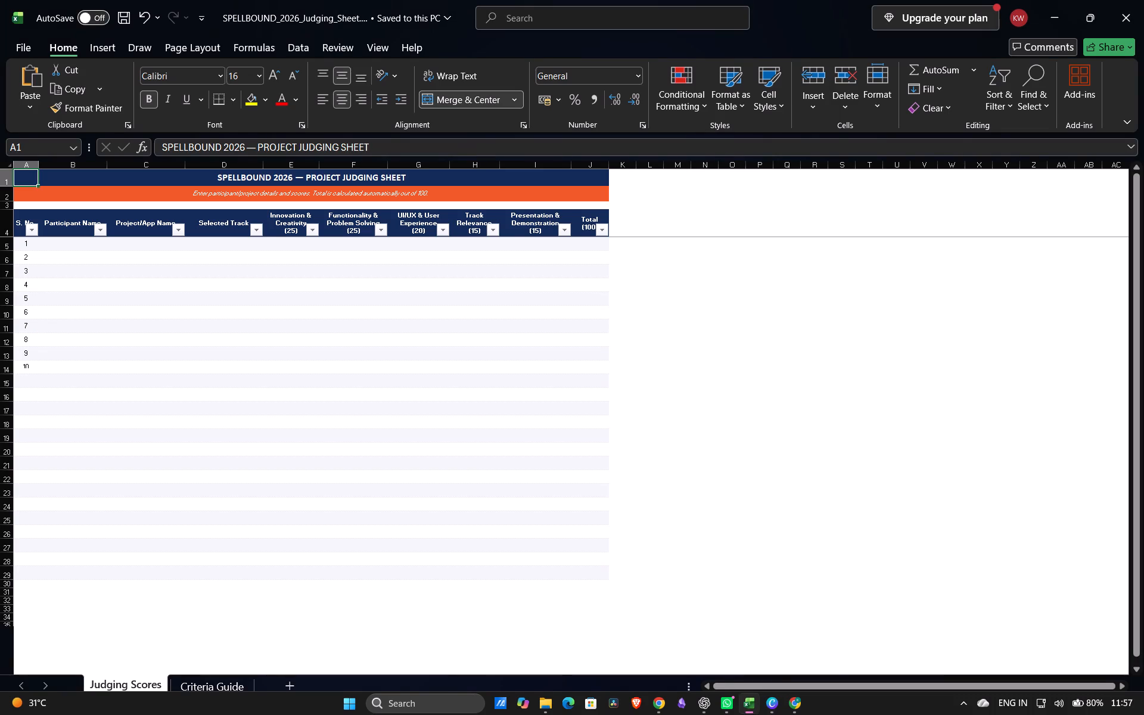
click(1140, 14)
click(784, 702)
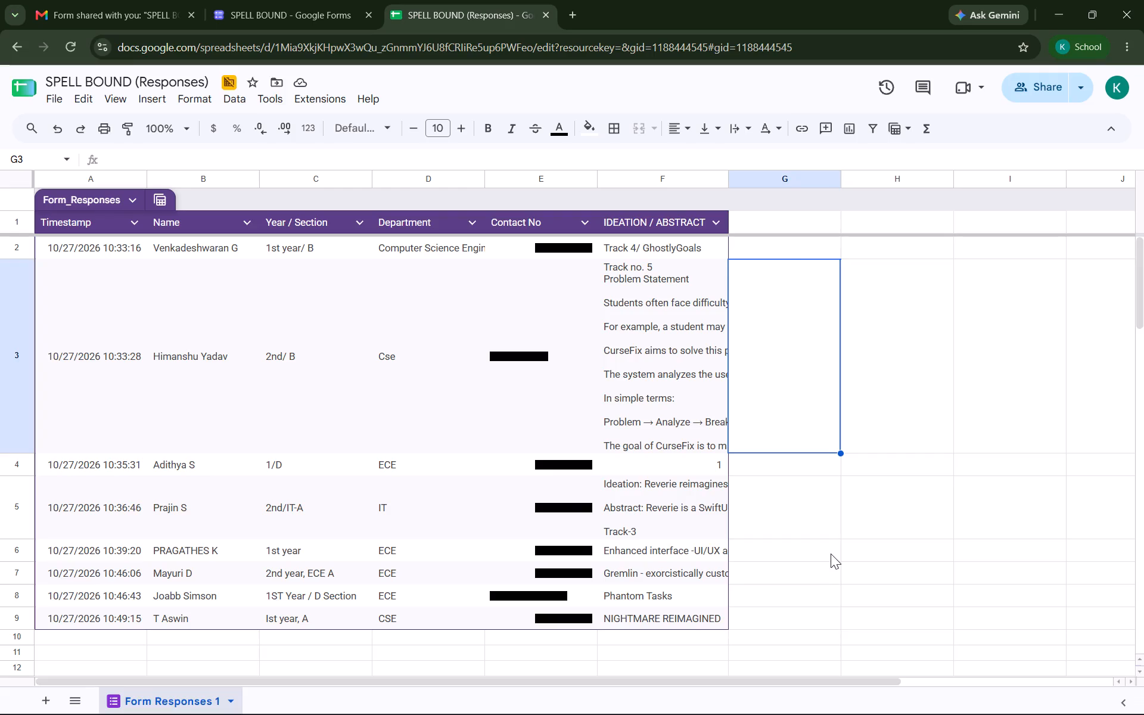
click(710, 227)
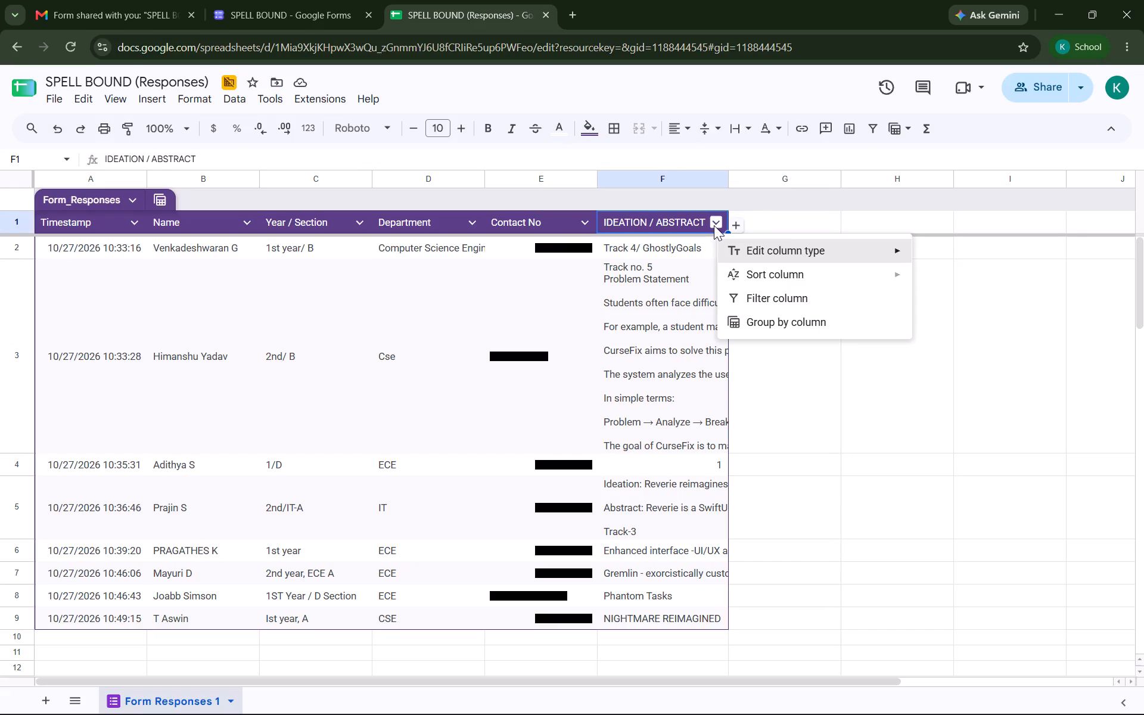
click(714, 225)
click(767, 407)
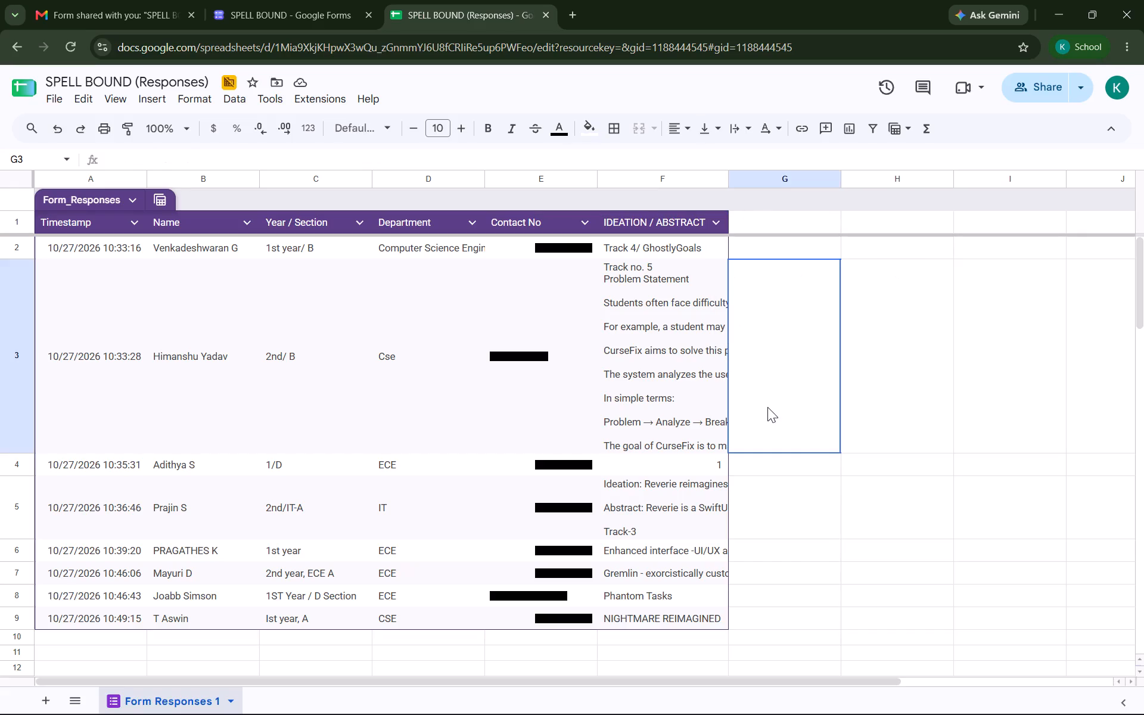
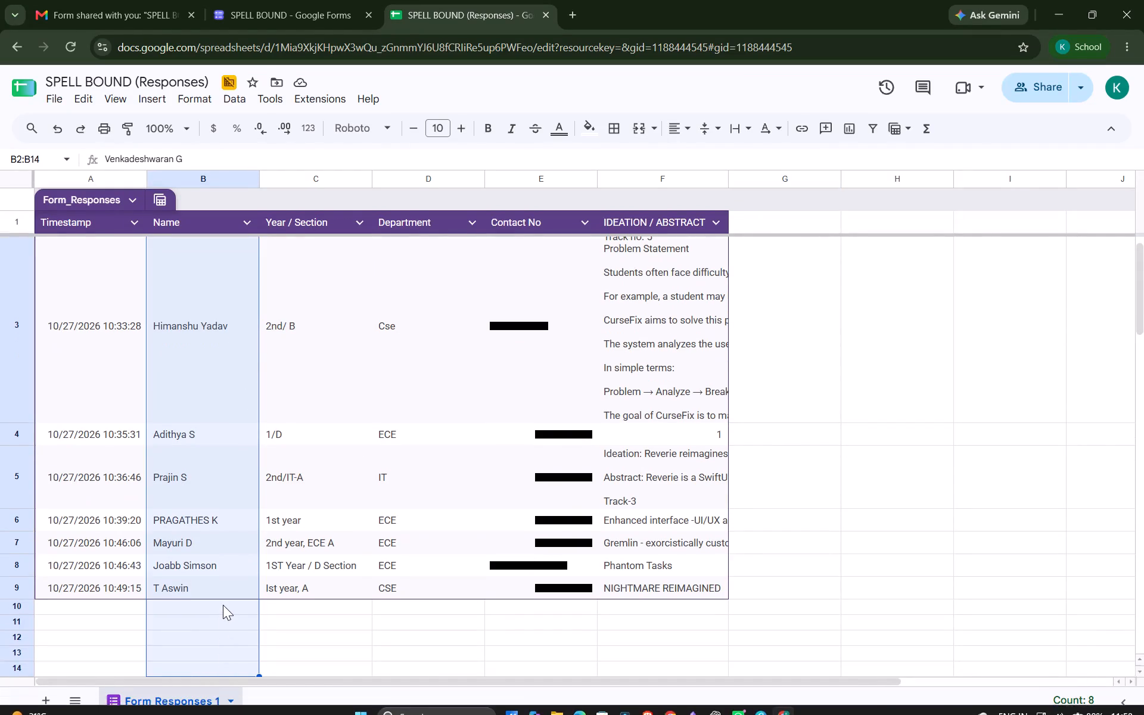
Copy the participant names from the form responses and paste them over the stray text in participant 1's name cell of Canva's SPELLBOUND judging score sheet.
key(ctrl+c)
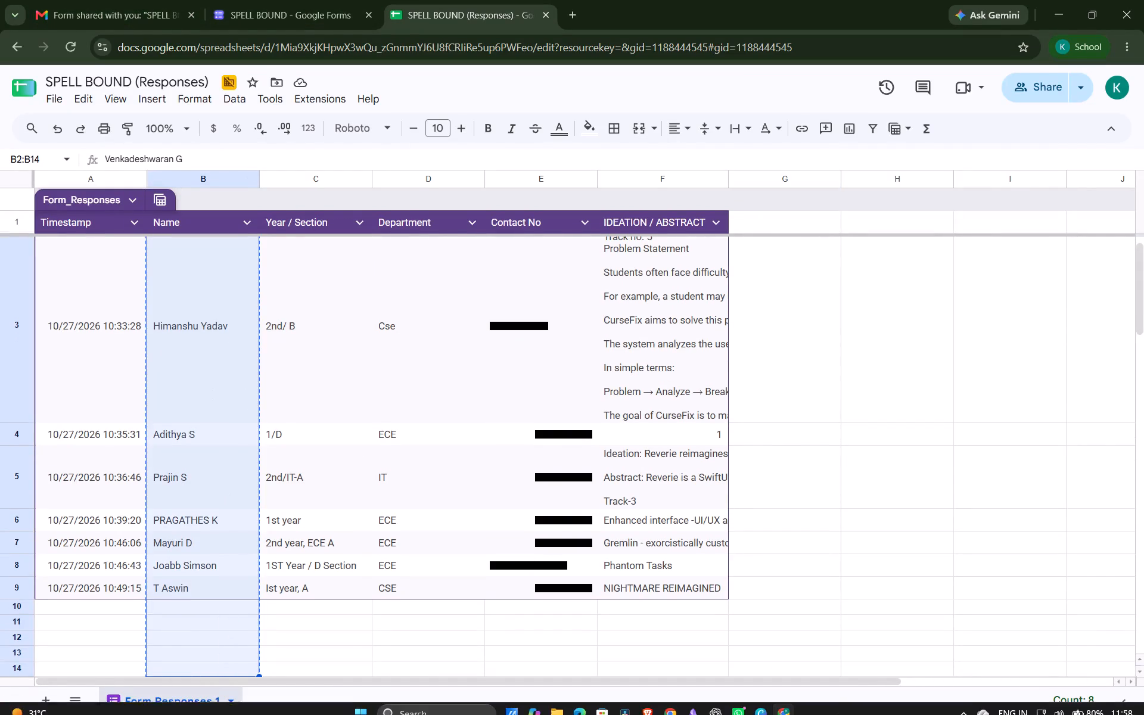
click(761, 704)
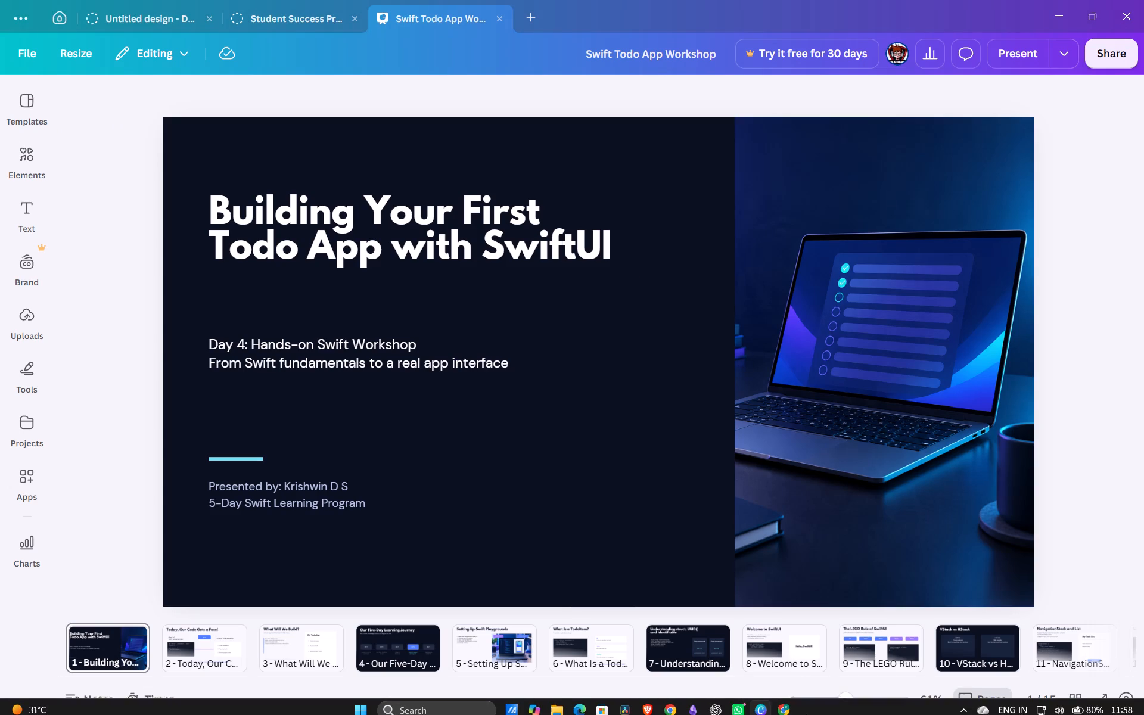
click(672, 703)
scroll(488, 379, up, 4)
click(146, 244)
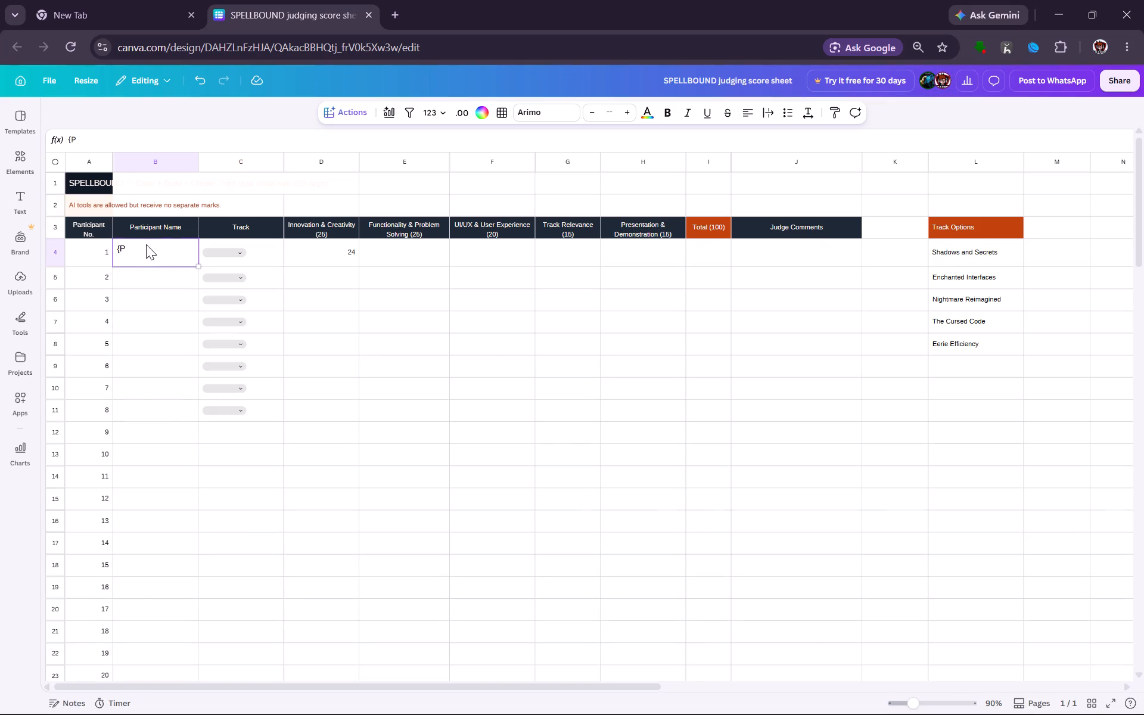
click(148, 244)
key(BackSpace)
key(BackSpace)
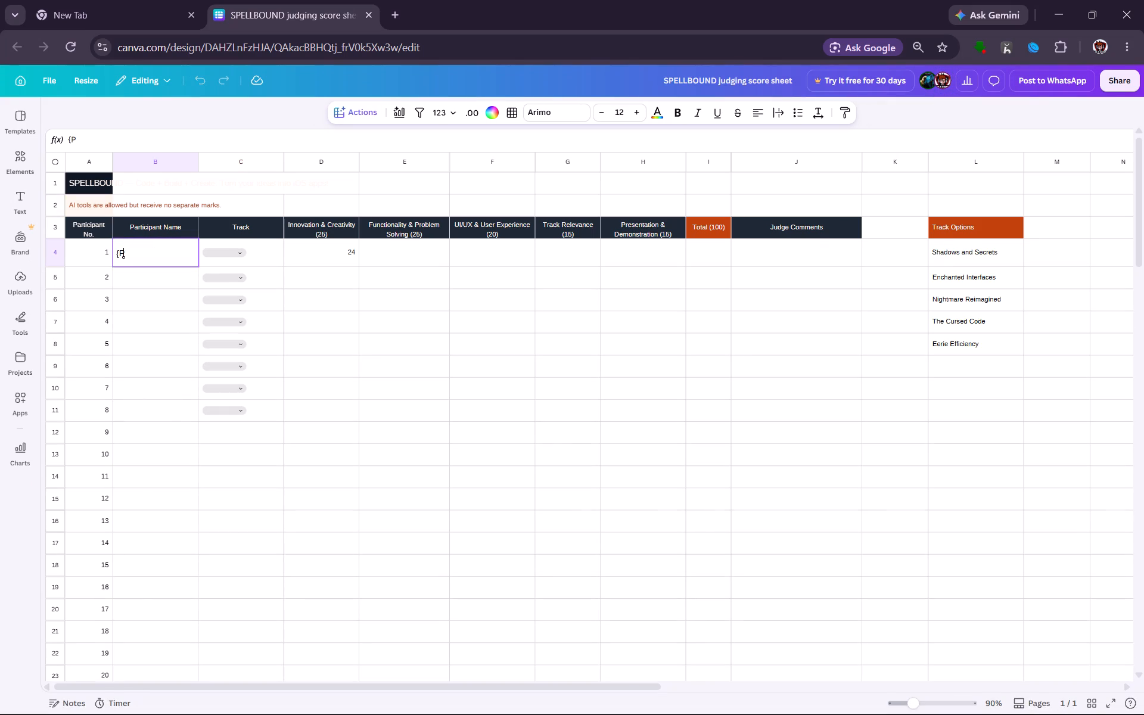
key(BackSpace)
key(BackSpace)
key(ctrl+v)
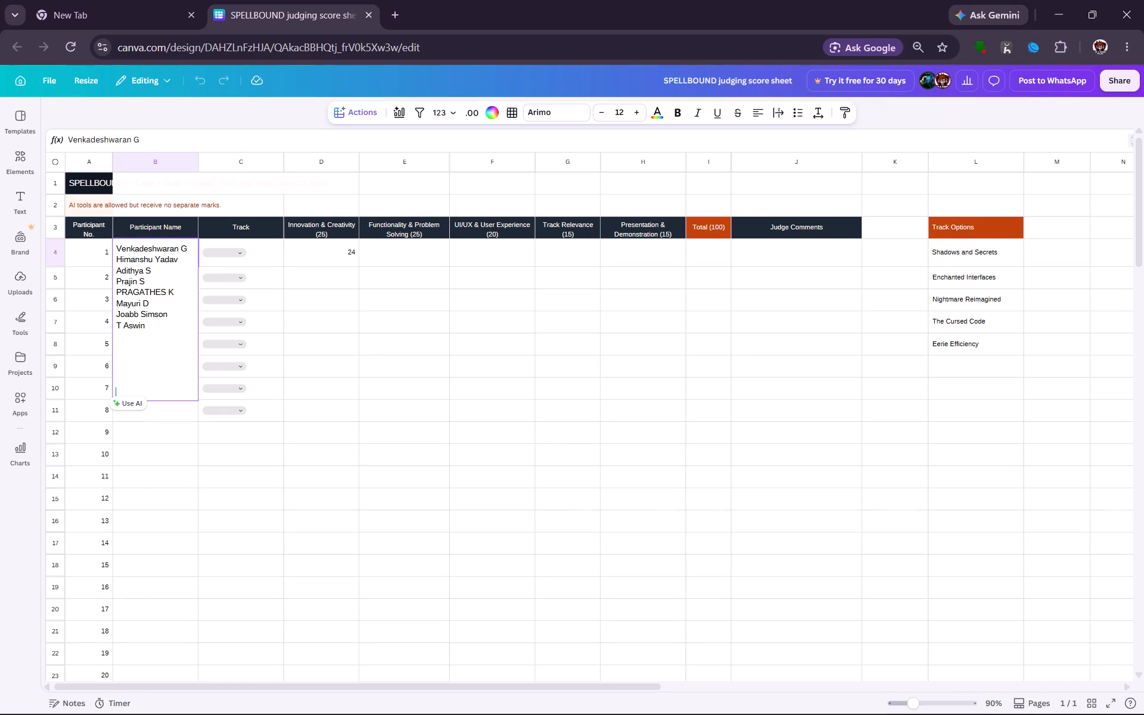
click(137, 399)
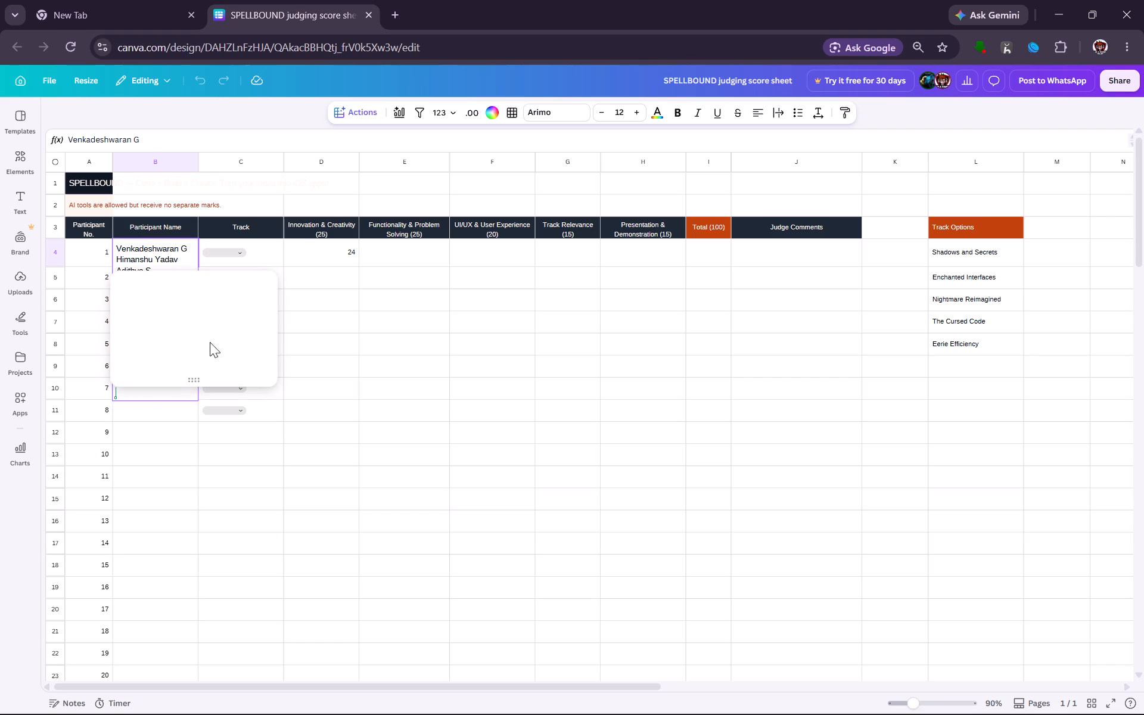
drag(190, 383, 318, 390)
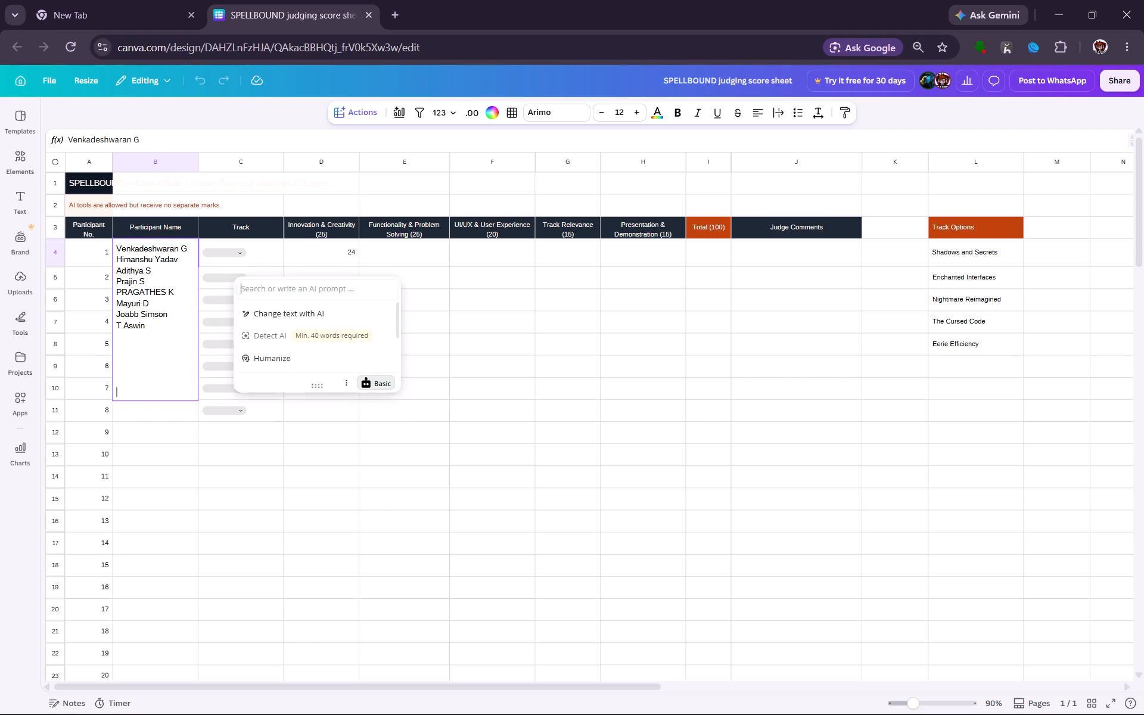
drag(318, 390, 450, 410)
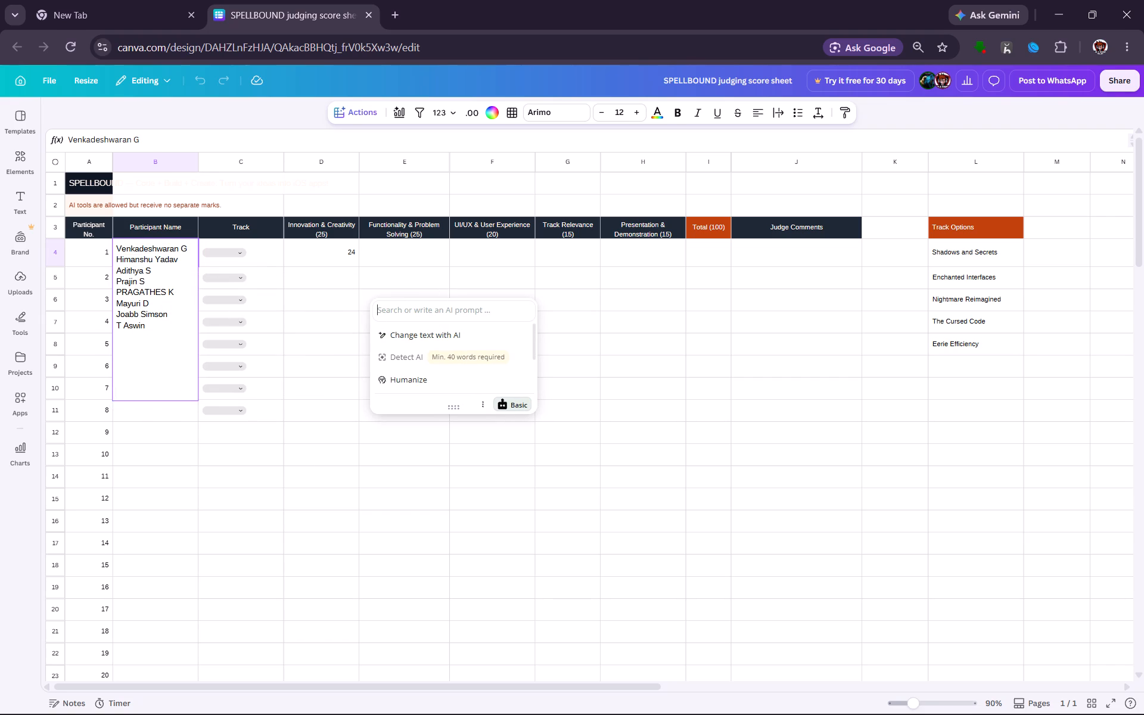
Cut every name after the first from participant 1's name cell and delete the trailing blank lines below the remaining name.
drag(162, 330, 147, 328)
drag(147, 328, 117, 256)
key(ctrl+x)
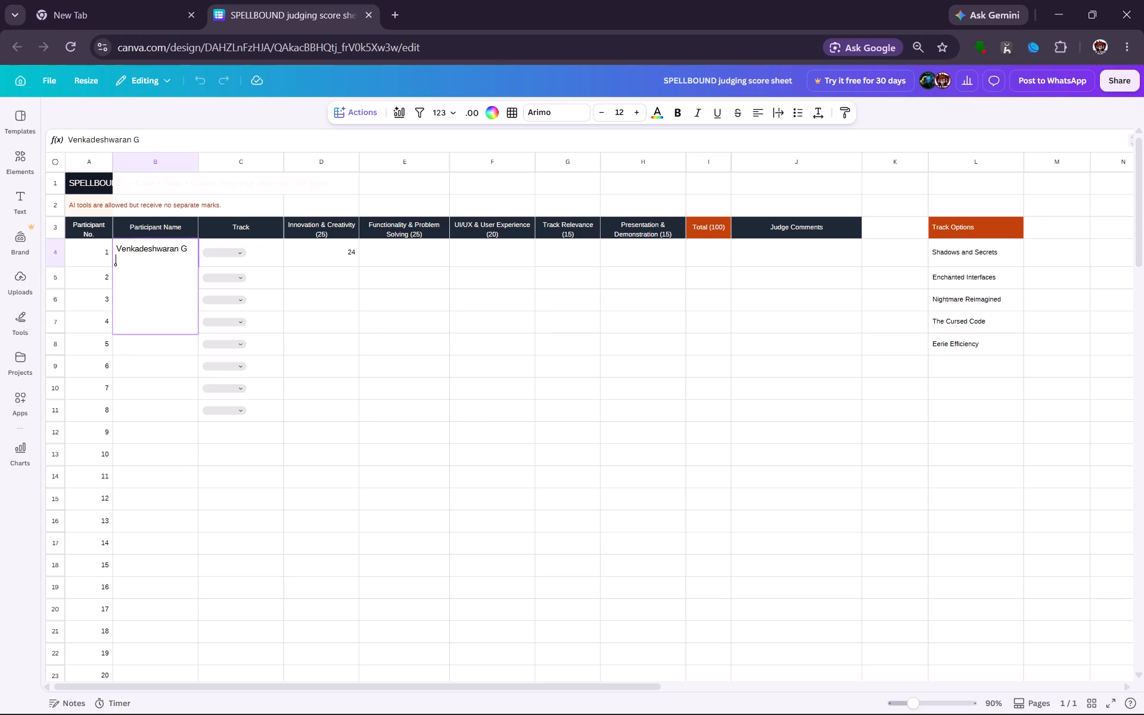
click(104, 276)
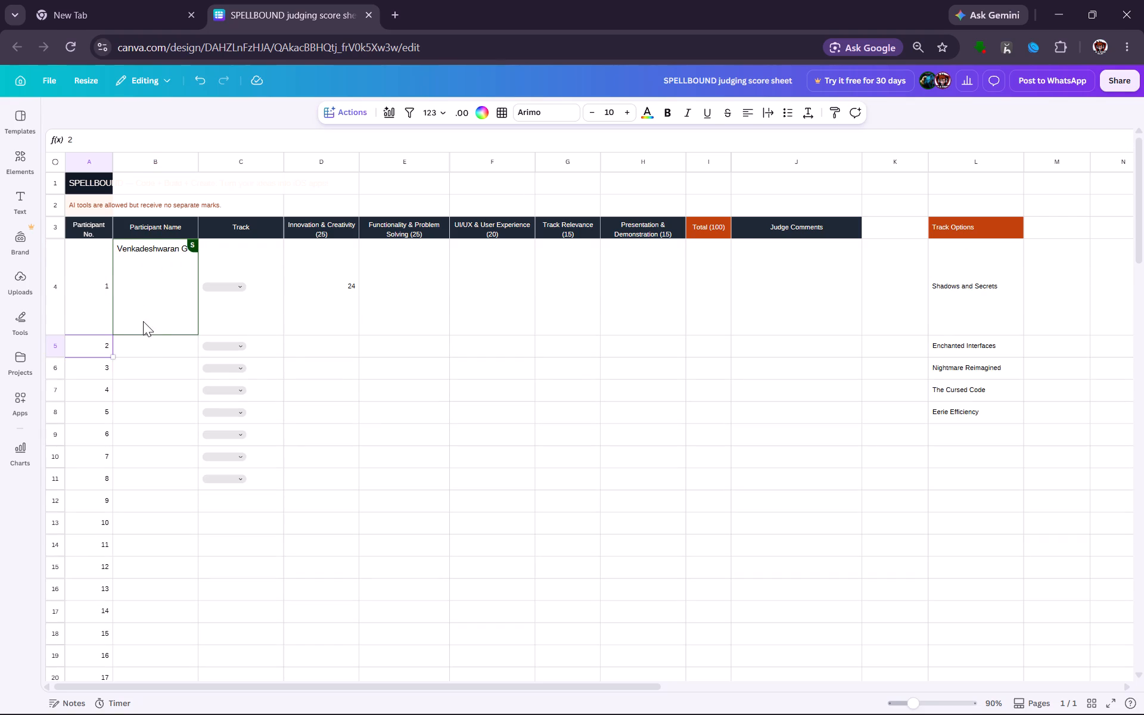
click(138, 318)
click(137, 316)
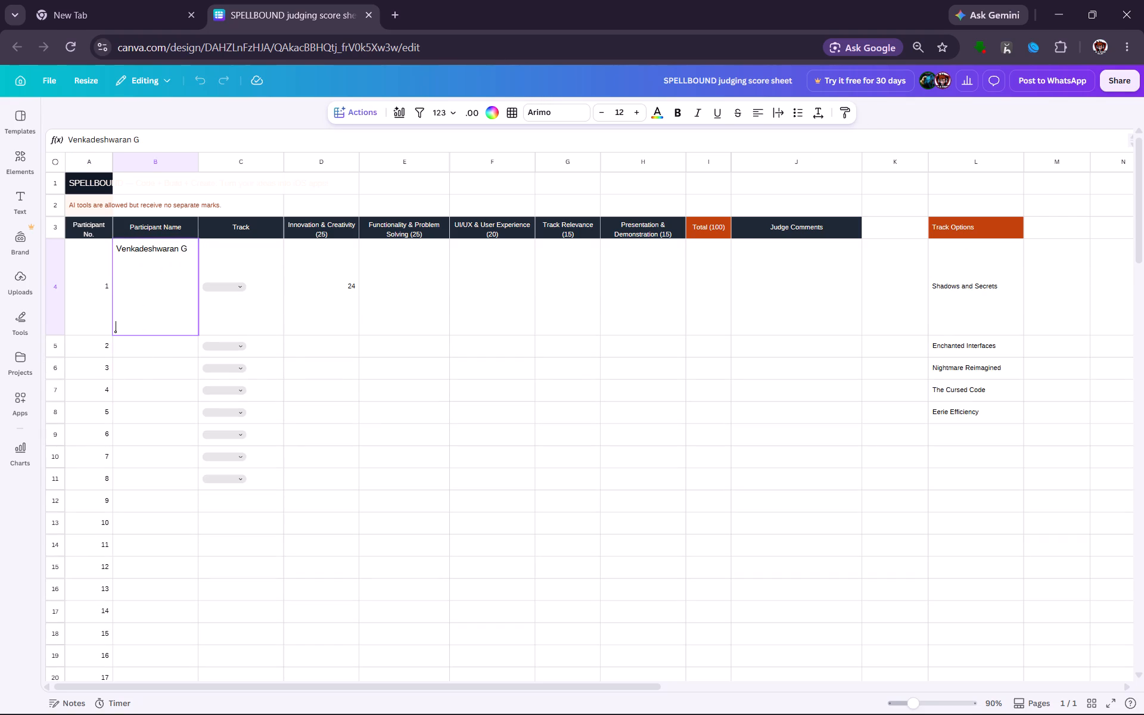
key(BackSpace)
key(BackSpace)
key(BackSpace)
key(BackSpace)
key(BackSpace)
key(Down)
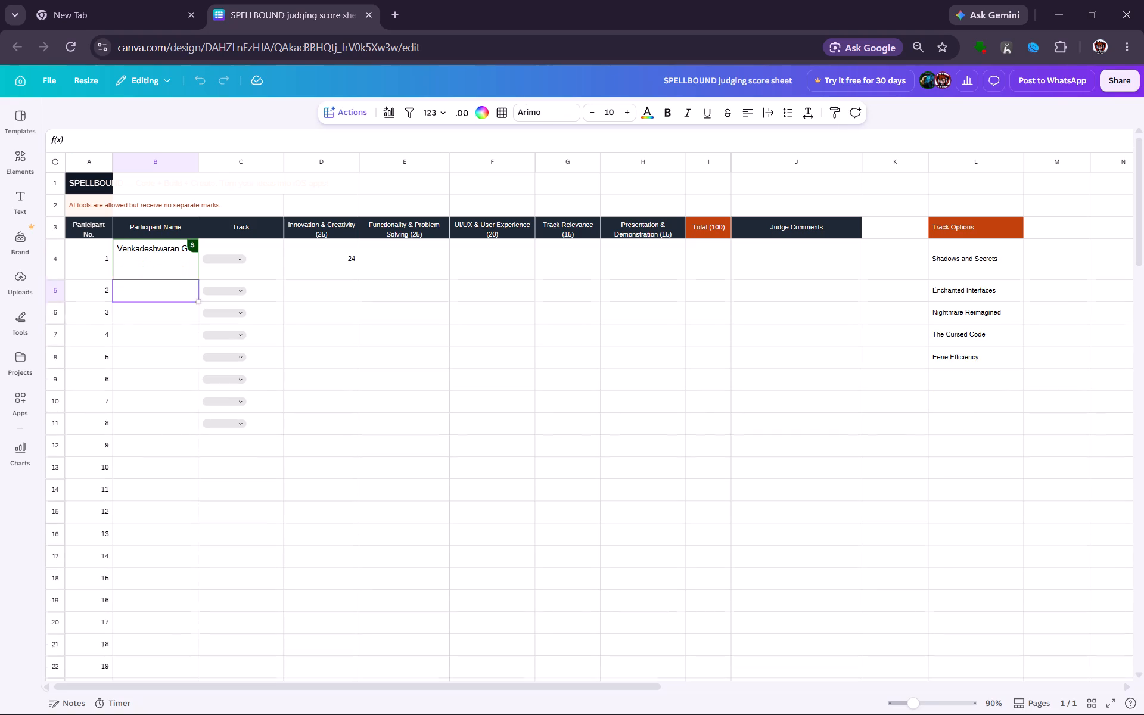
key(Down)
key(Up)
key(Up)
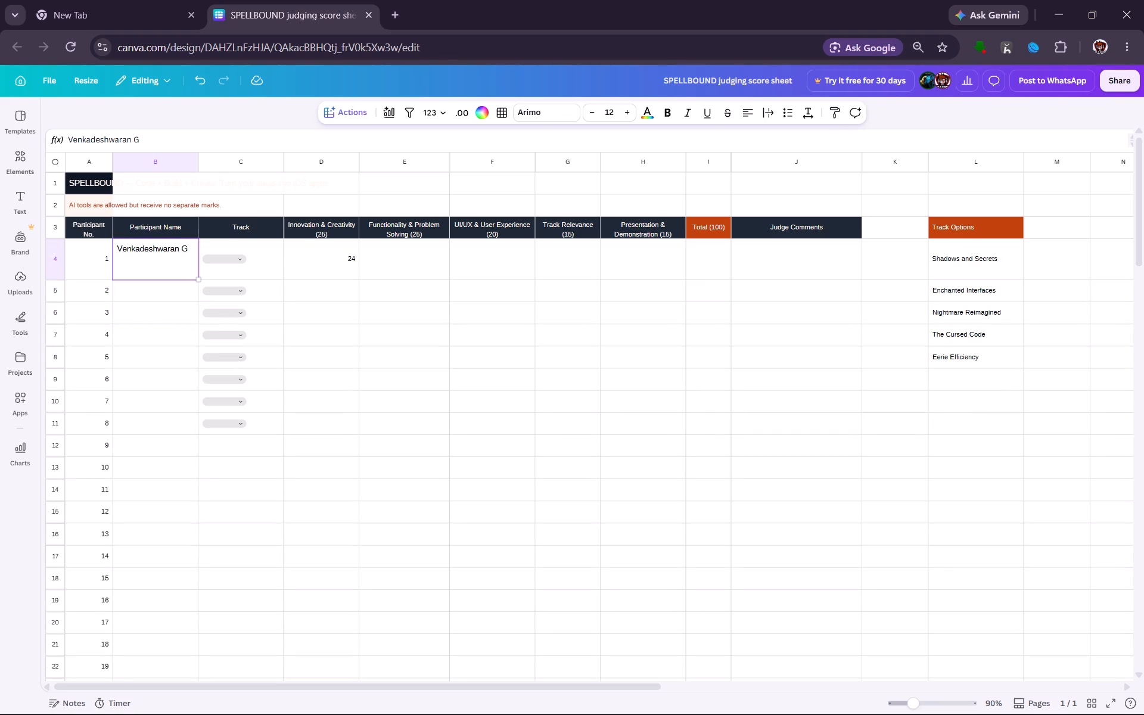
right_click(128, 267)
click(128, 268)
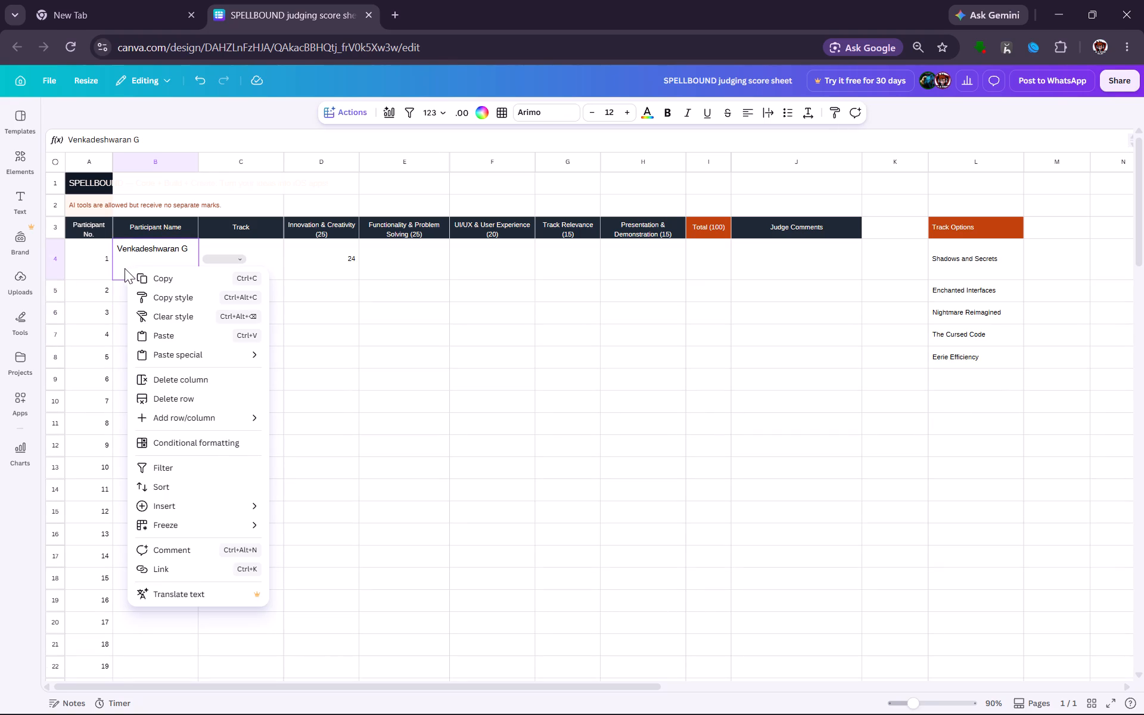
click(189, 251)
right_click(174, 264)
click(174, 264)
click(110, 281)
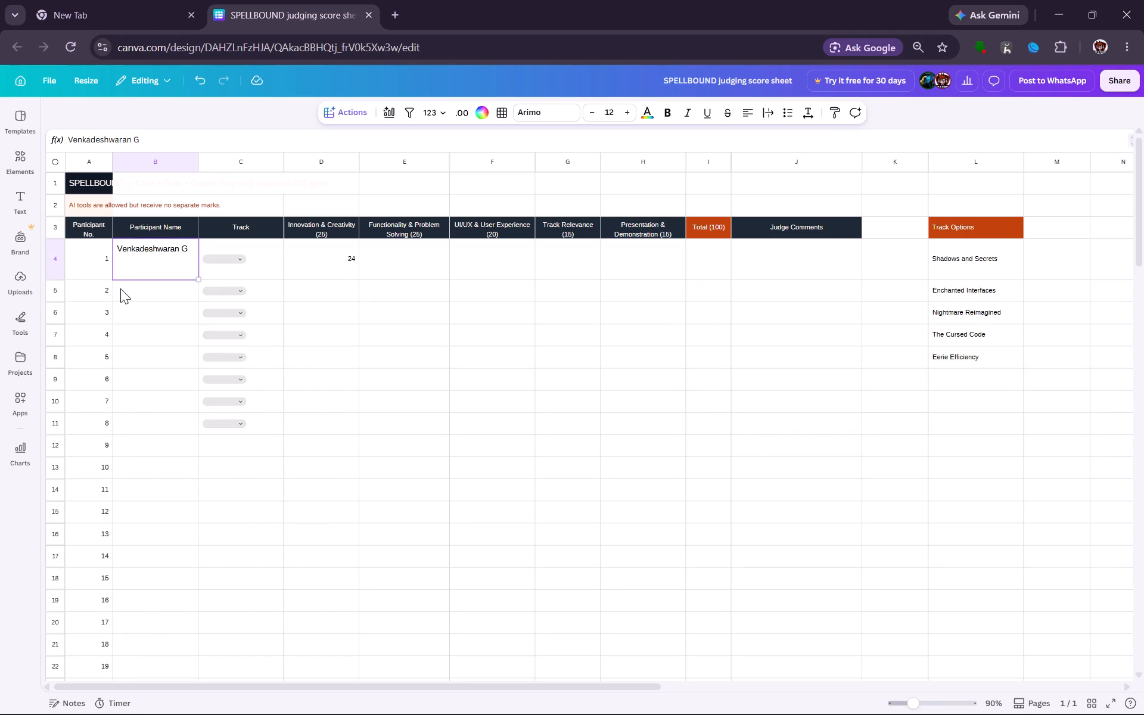
Paste the cut names into participant 2's name cell, keep only the first one, and cut the rest.
right_click(121, 290)
key(ctrl+v)
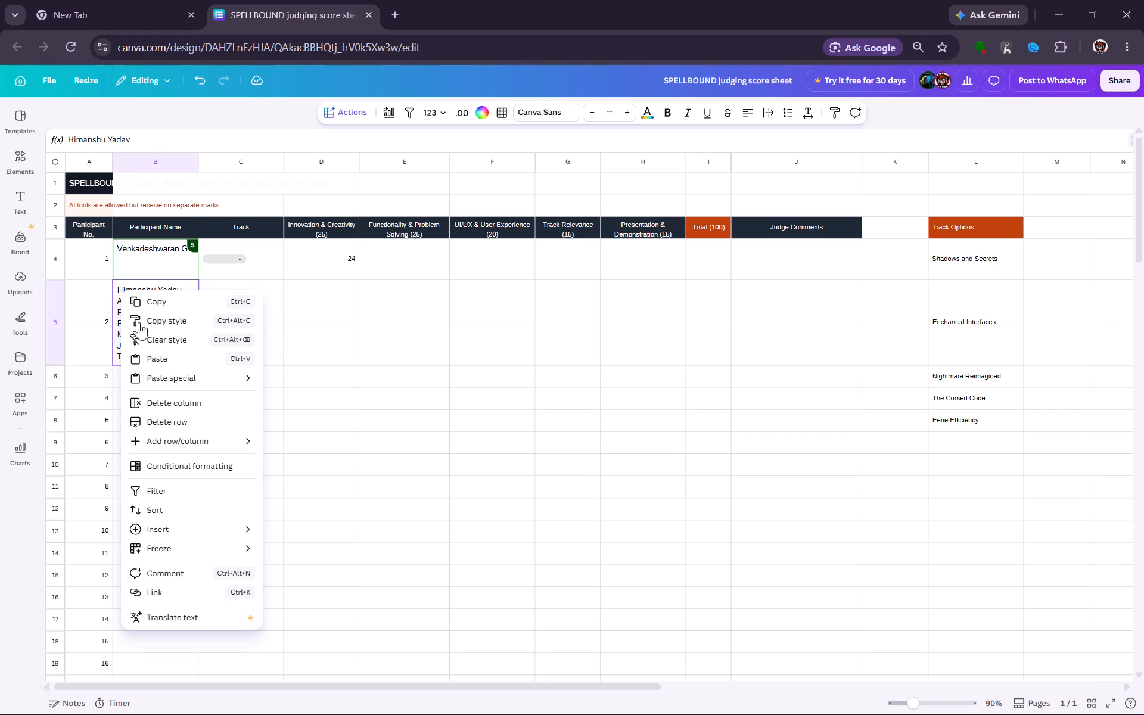
right_click(125, 335)
click(117, 336)
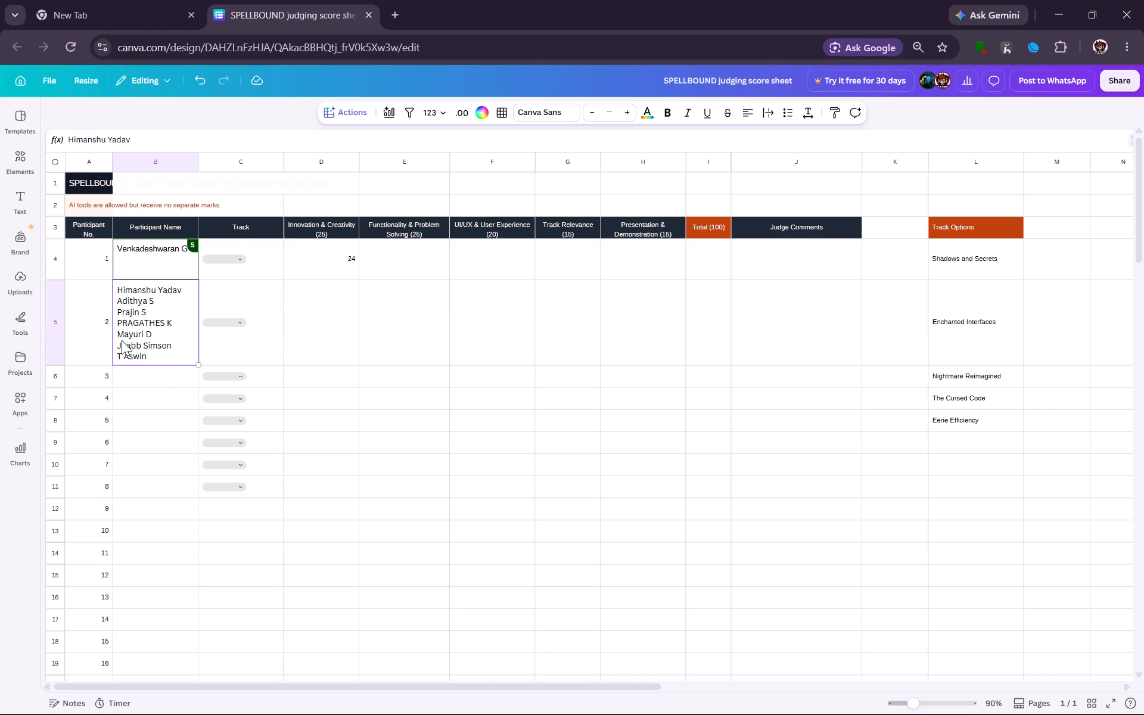
drag(148, 357, 133, 332)
drag(146, 352, 119, 307)
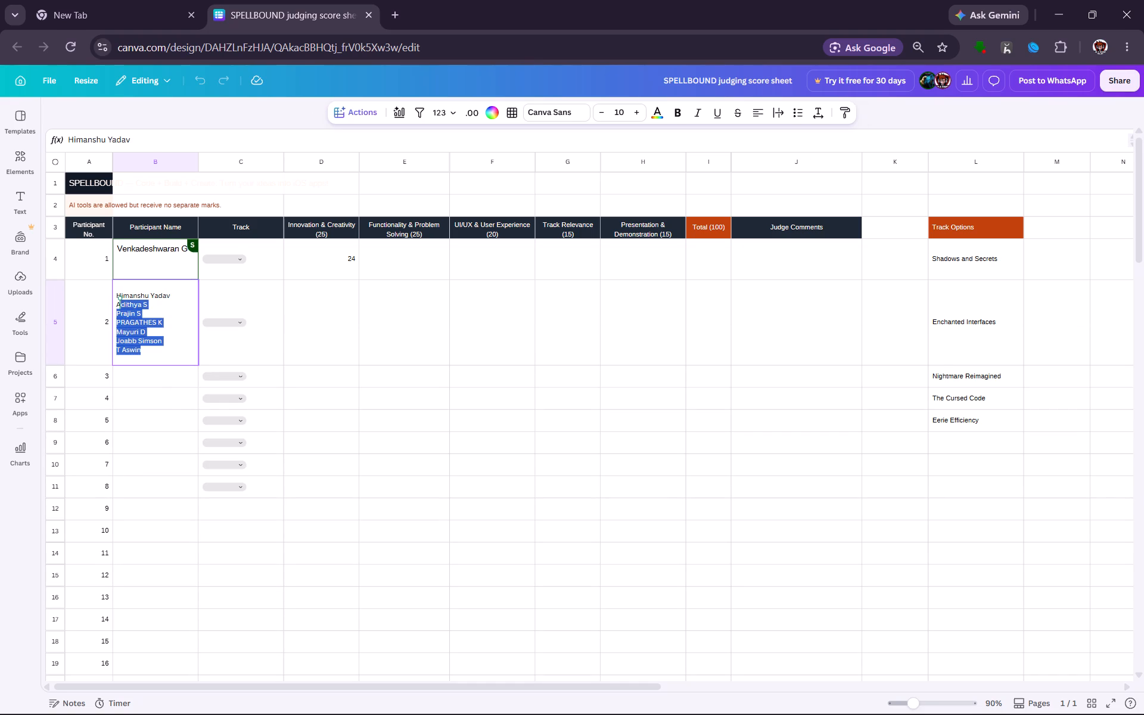
drag(119, 307, 117, 306)
key(ctrl+x)
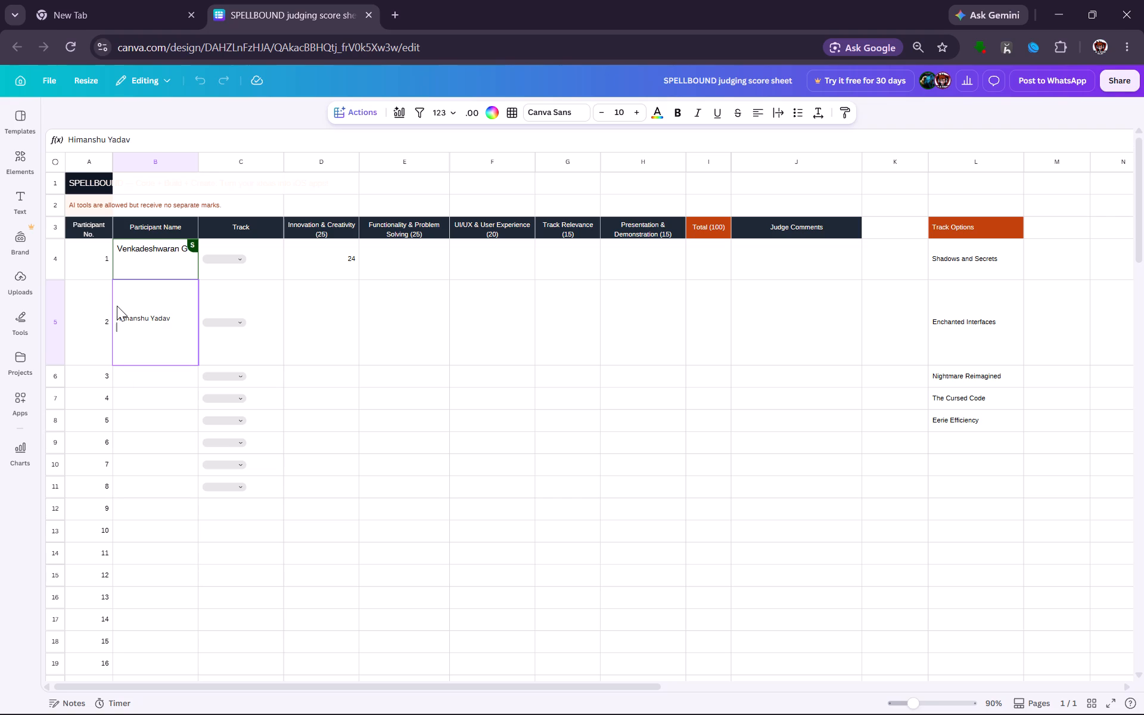
key(BackSpace)
Paste the cut names into participant 3's name cell, keep only the first one, and cut the rest.
key(Down)
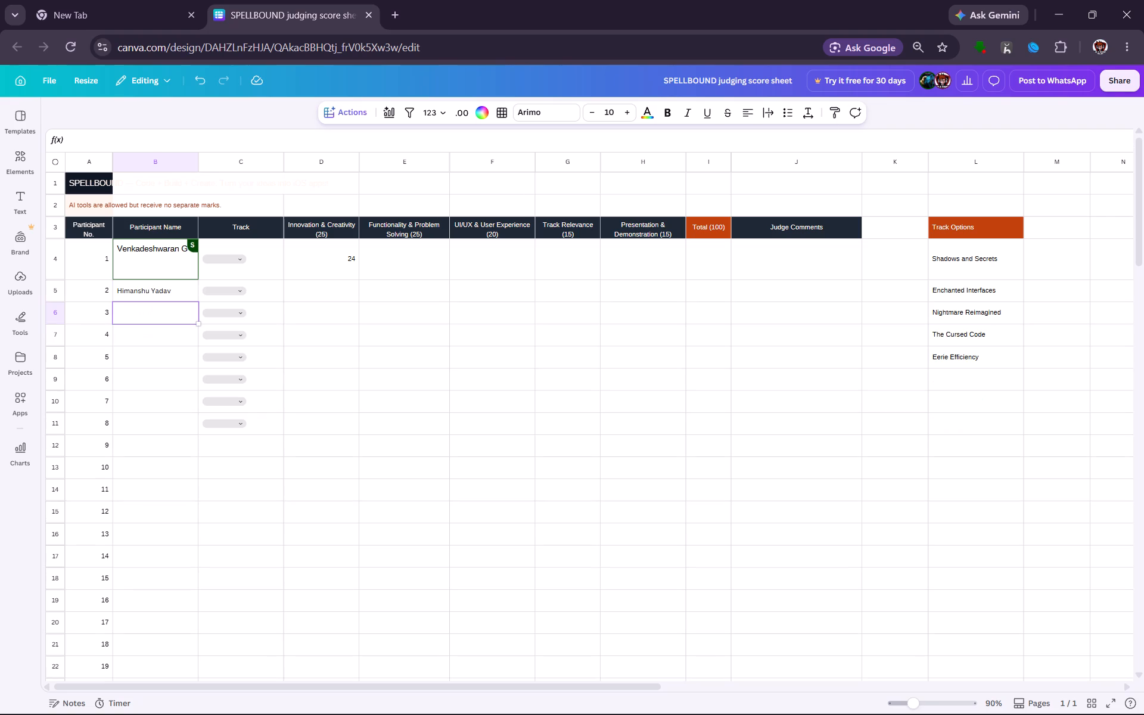
key(ctrl+v)
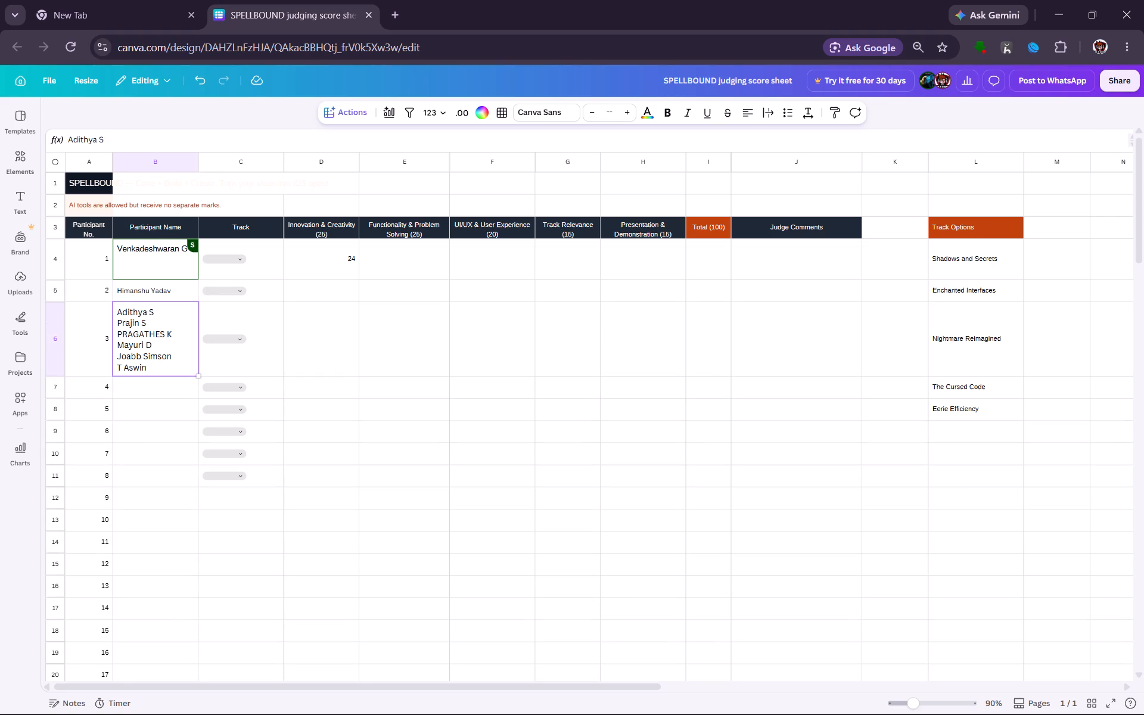
click(151, 366)
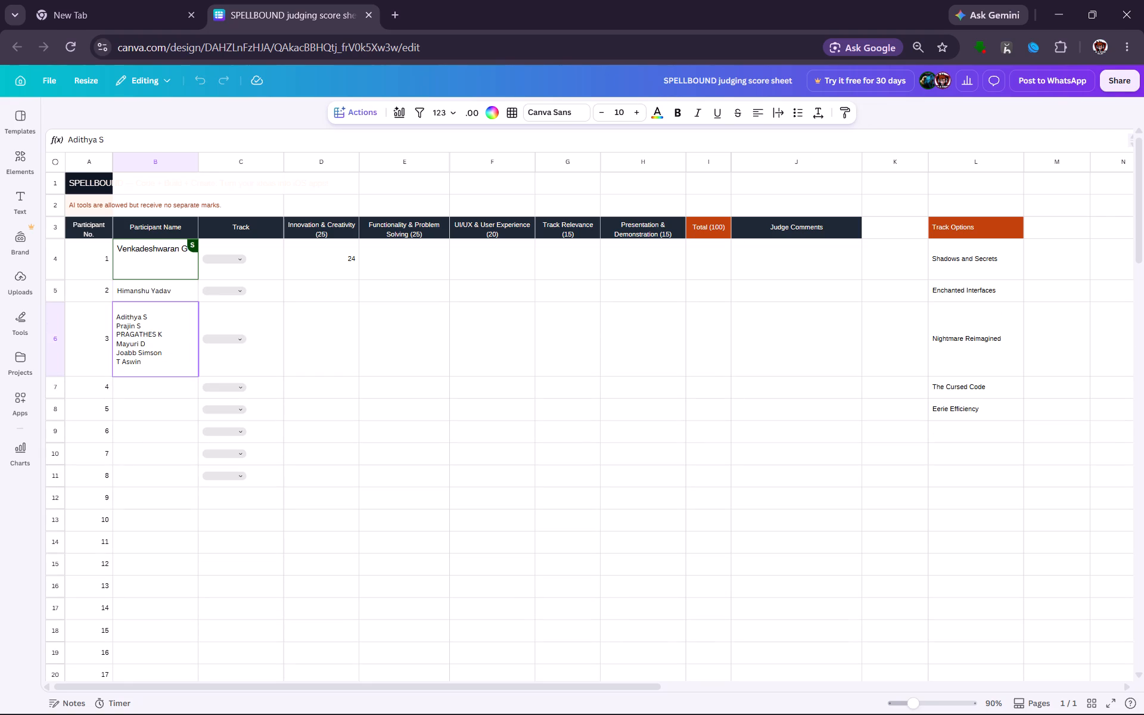
drag(150, 365, 119, 329)
drag(119, 329, 118, 328)
key(ctrl+x)
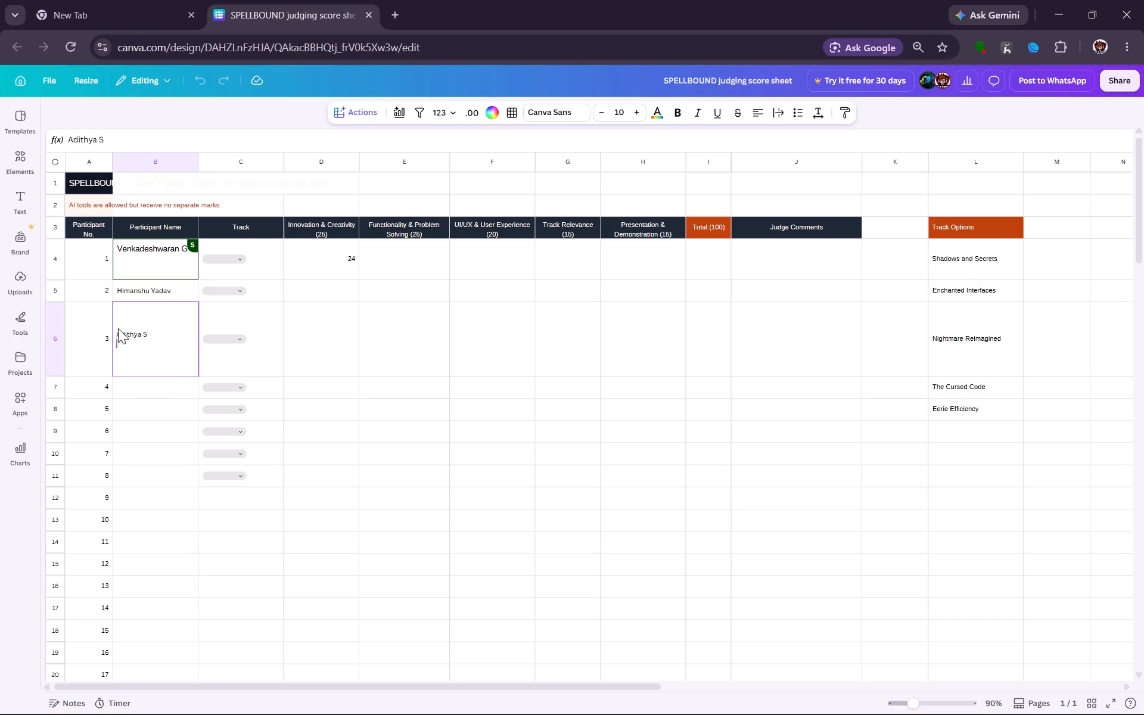
Paste the cut names into participant 4's name cell, keep only the first one, and cut the rest.
key(Down)
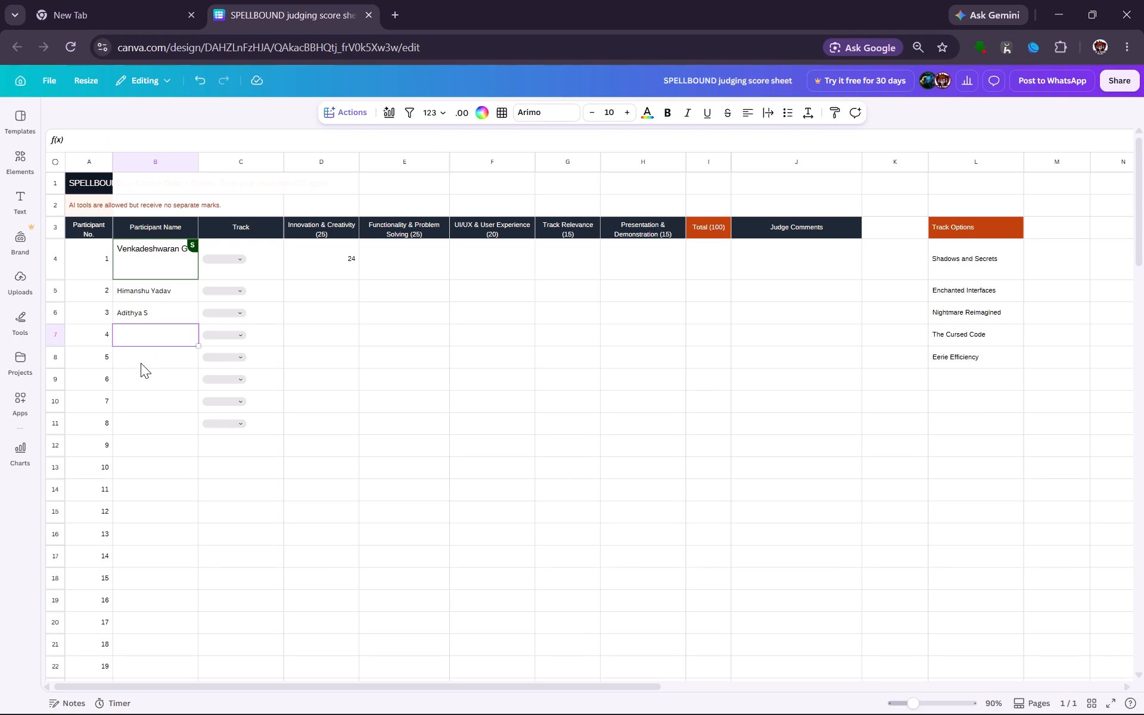
key(ctrl+v)
drag(149, 373, 116, 349)
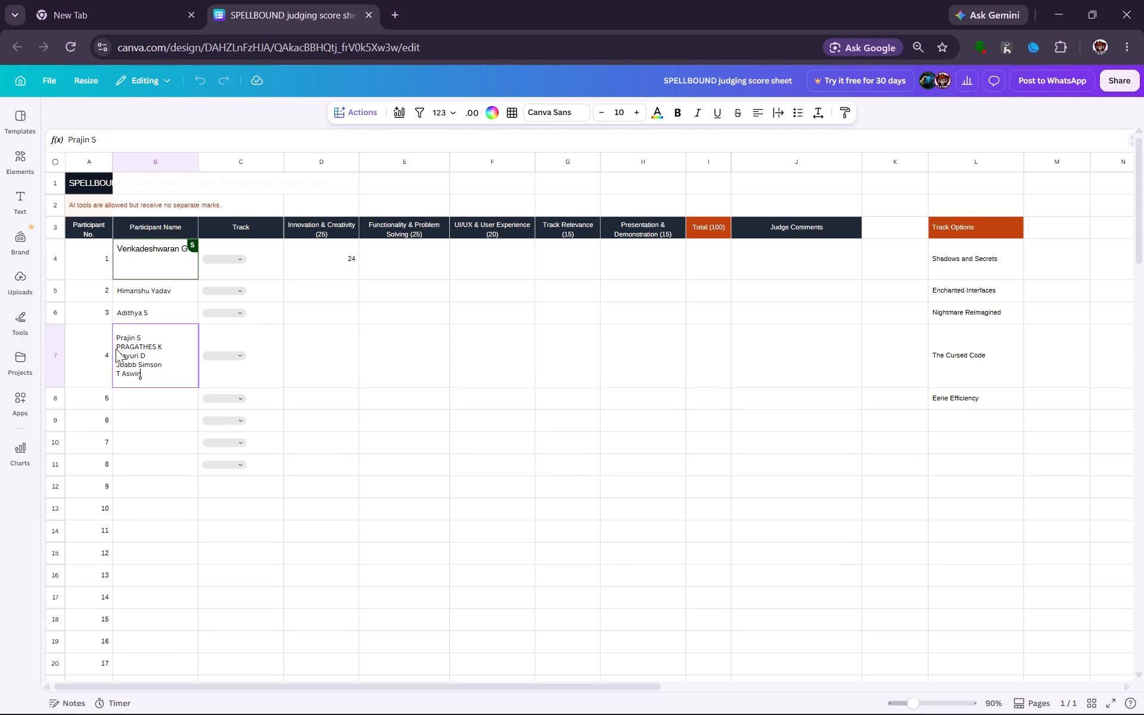
drag(116, 349, 141, 374)
drag(141, 374, 117, 350)
drag(117, 350, 118, 350)
key(ctrl+x)
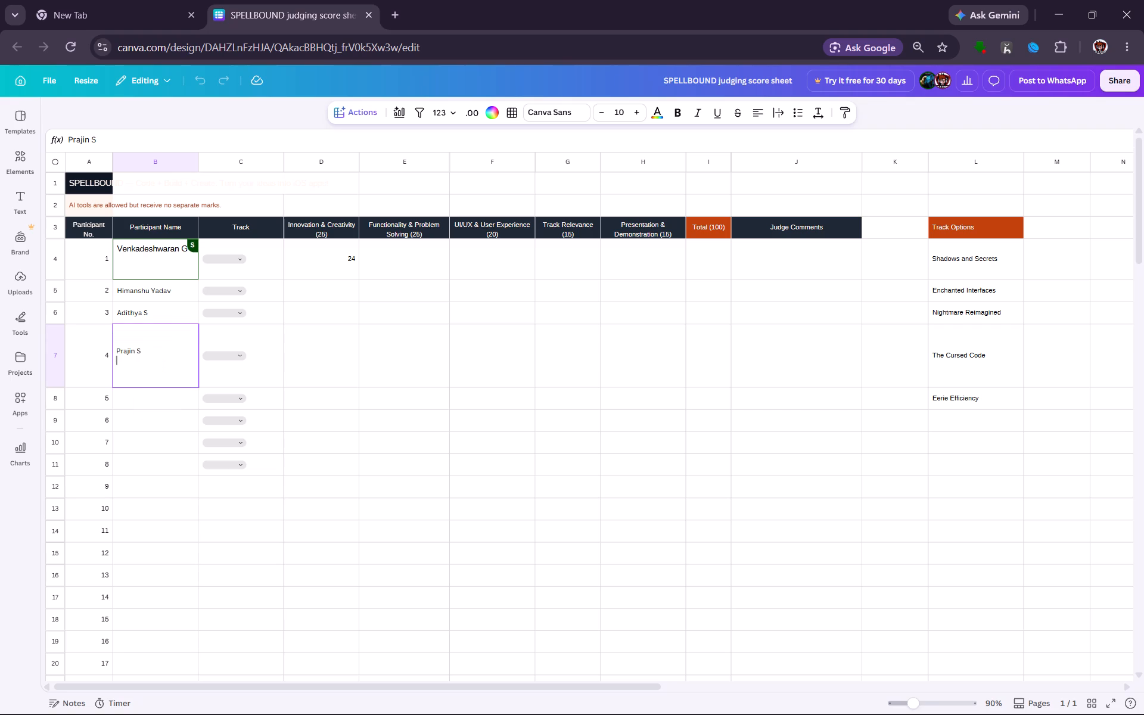
Paste the cut names into participant 5's name cell, keep only the first one, and cut the rest.
click(144, 395)
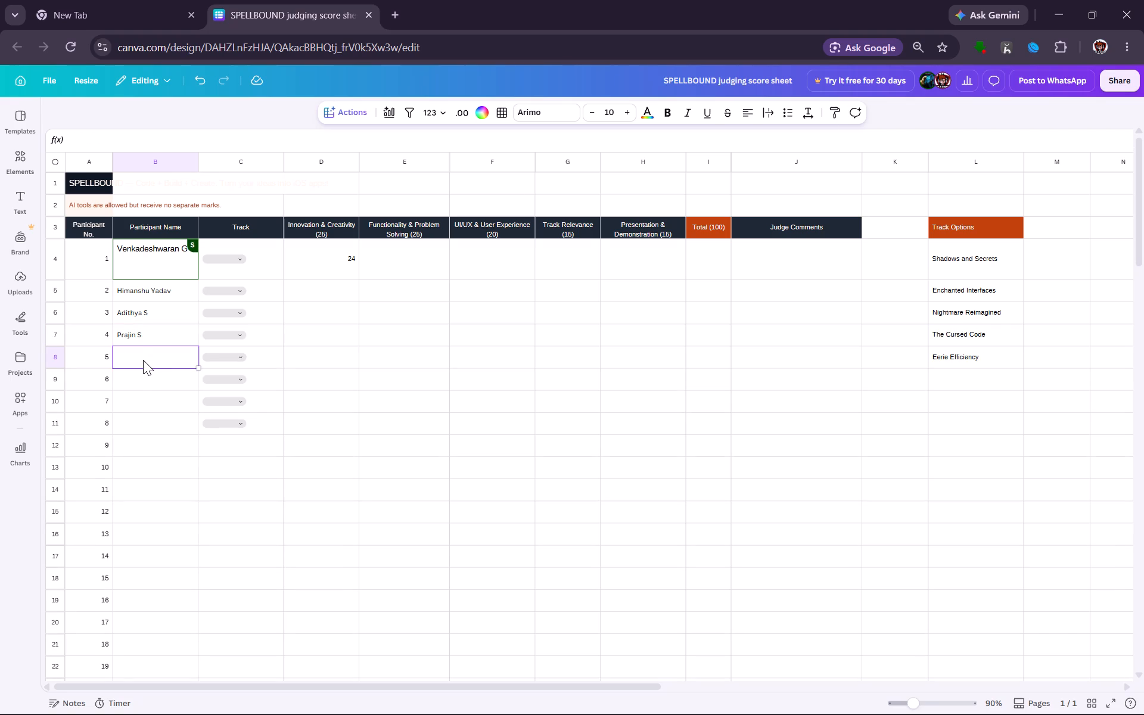
key(ctrl+v)
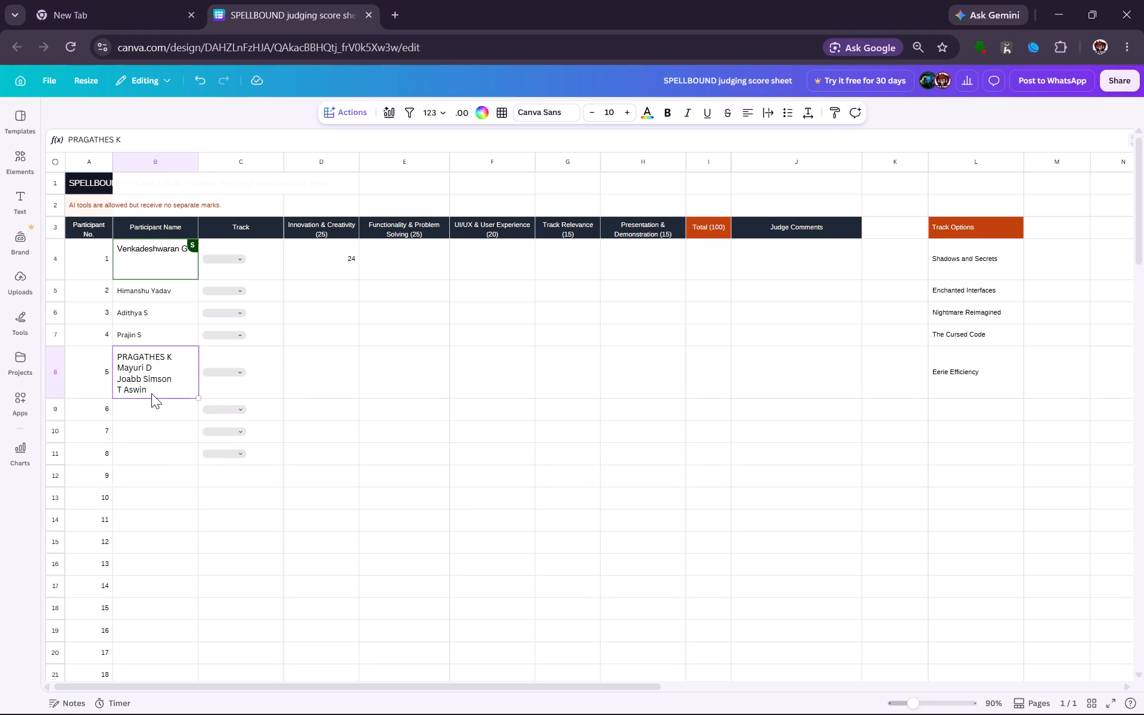
drag(151, 390, 144, 387)
drag(144, 387, 97, 373)
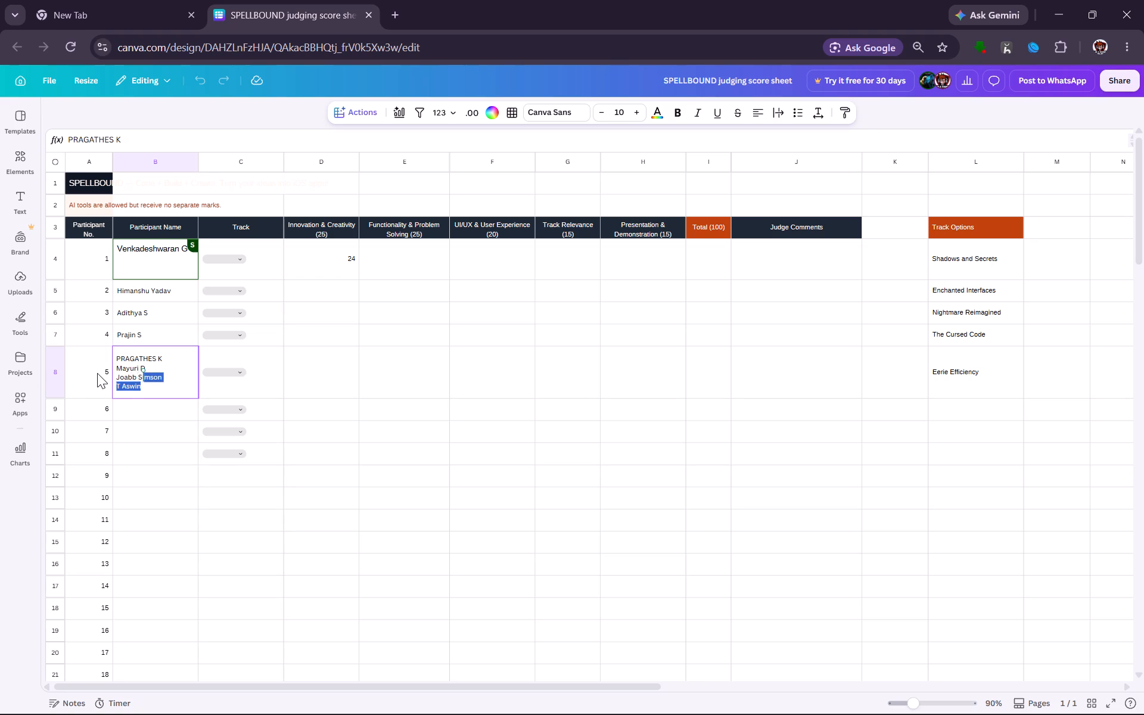
drag(97, 373, 116, 366)
drag(116, 366, 115, 366)
key(ctrl+x)
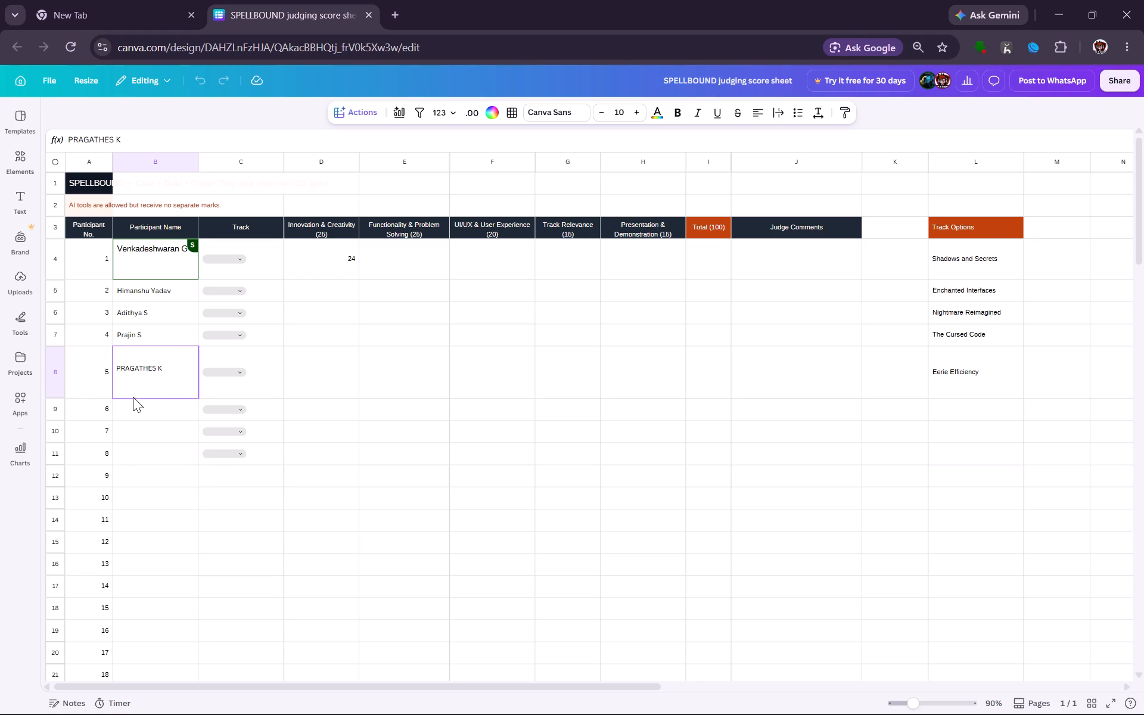
Paste the cut names into participant 6's name cell, keep only the first one, and cut the rest.
click(137, 405)
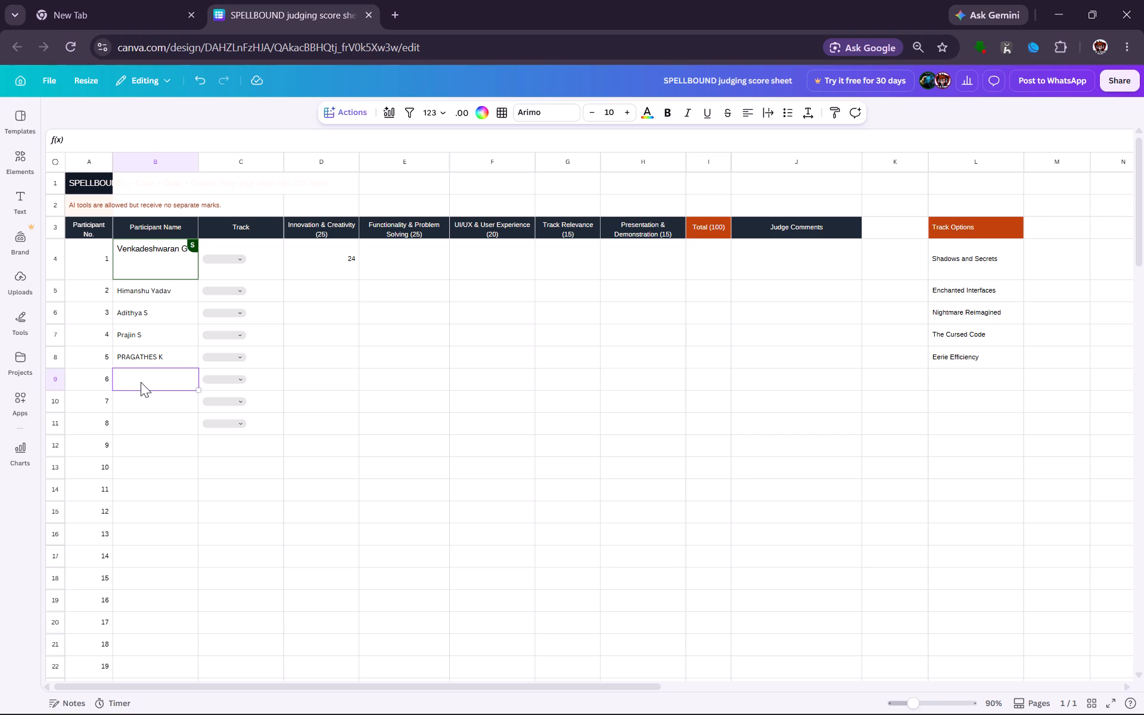
key(ctrl+v)
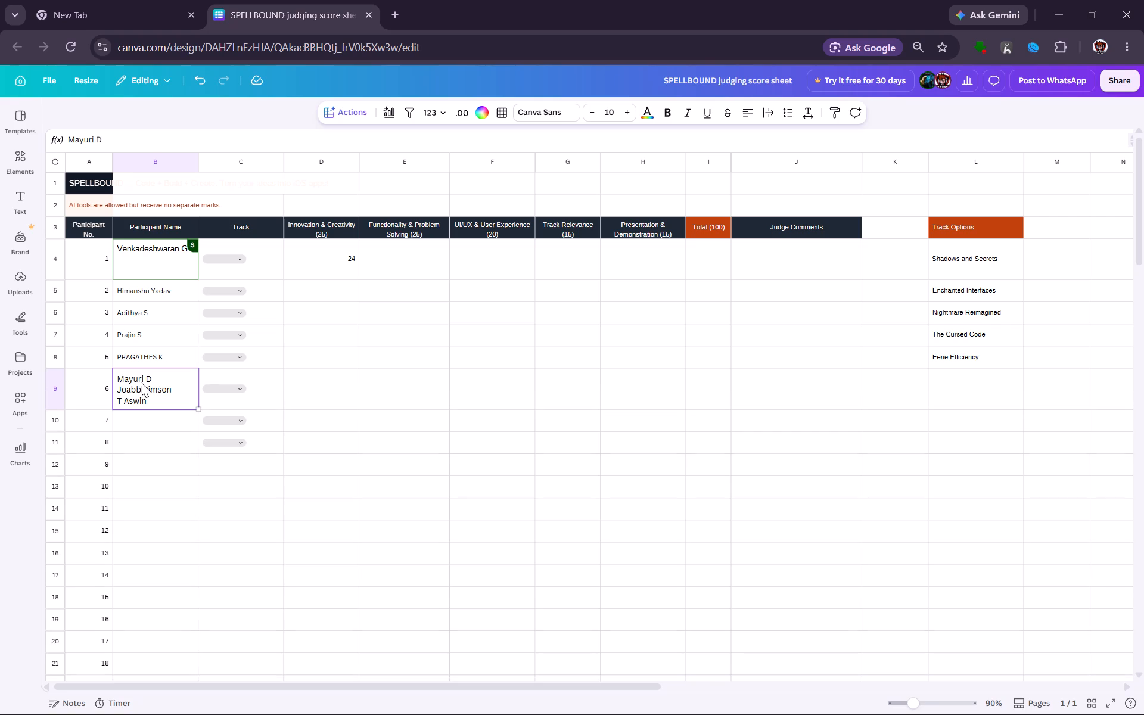
click(150, 403)
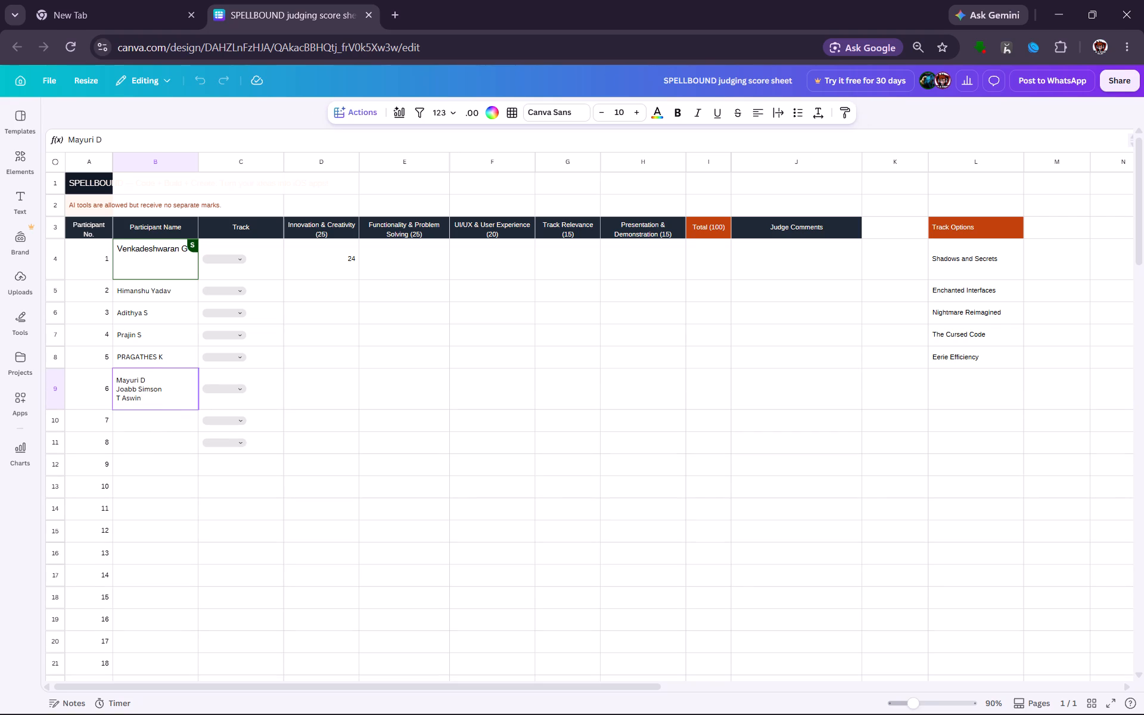
drag(151, 399, 117, 387)
key(ctrl+x)
Paste the cut names into participant 7's name cell, keep only the first one, and cut the remaining name.
click(128, 418)
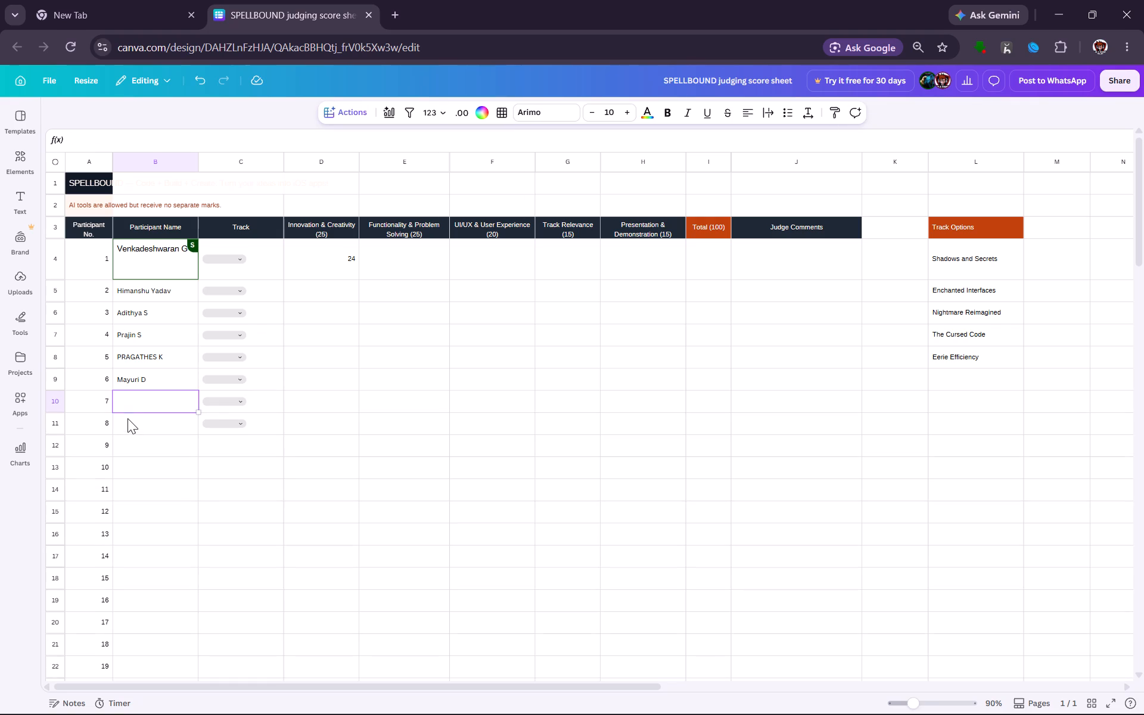
key(ctrl+v)
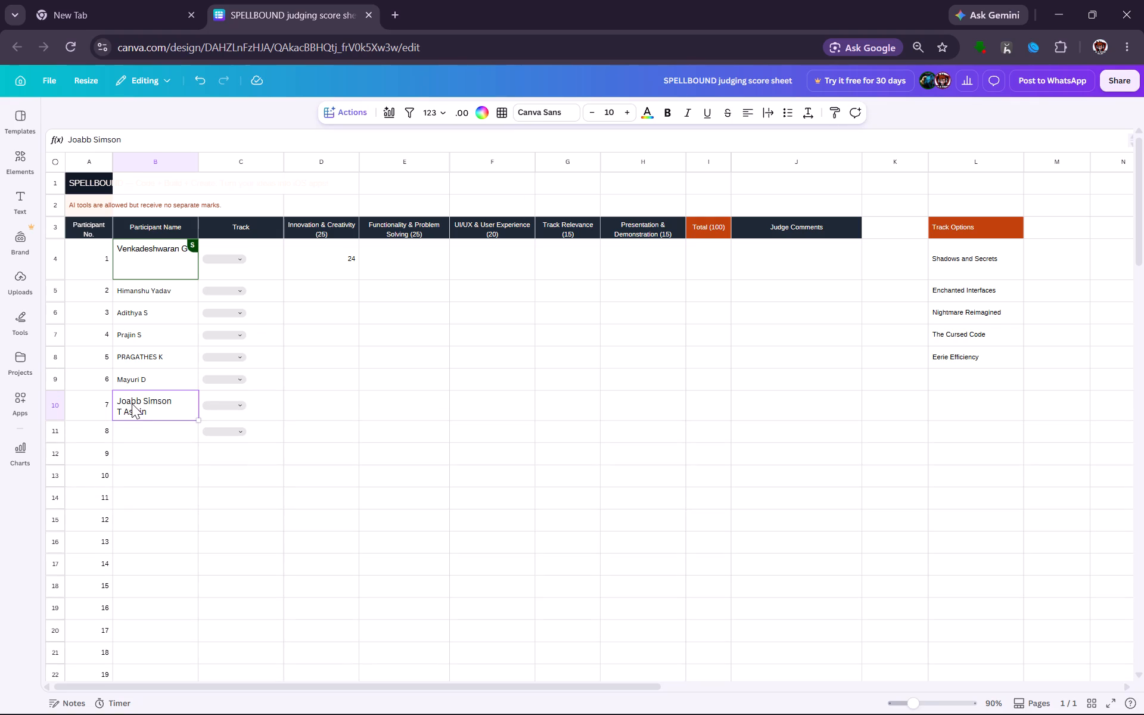
click(152, 411)
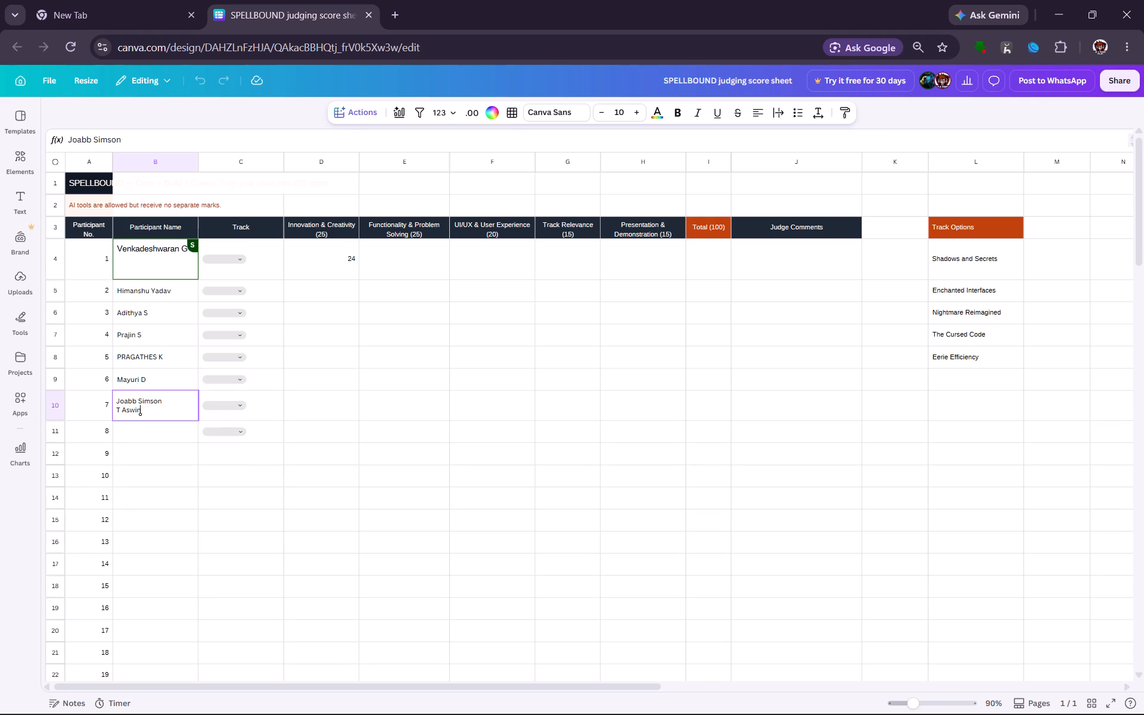
drag(149, 412, 117, 412)
key(ctrl+x)
Paste the last cut name into participant 8's name cell.
click(123, 431)
key(ctrl+v)
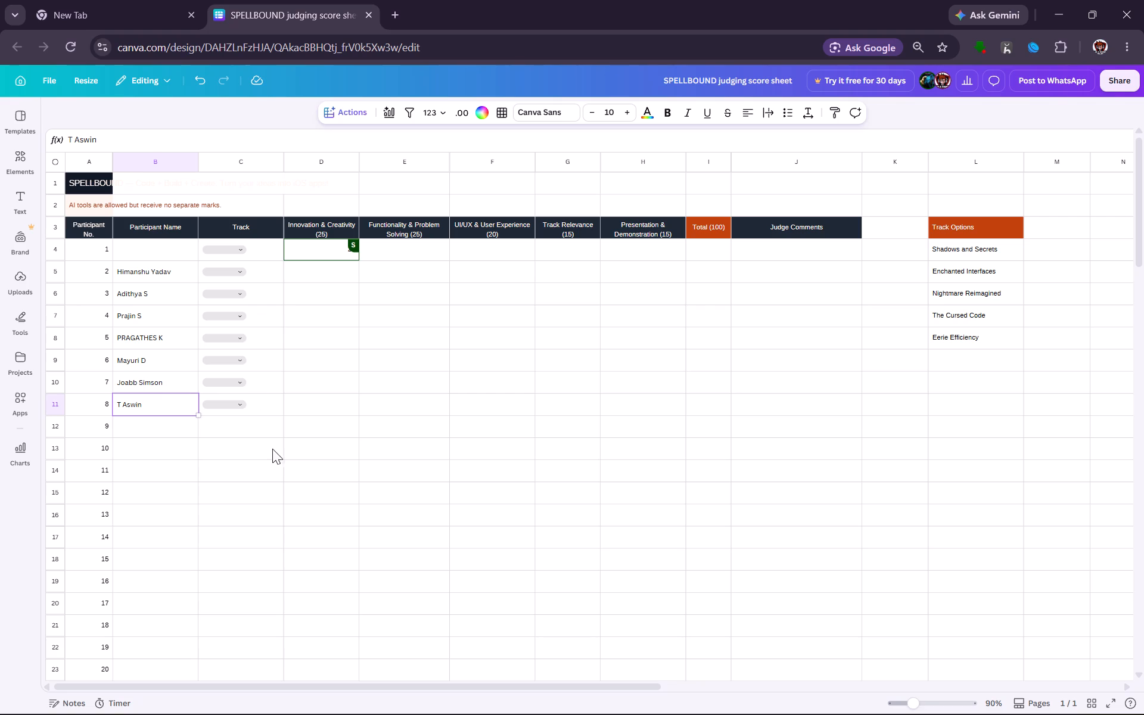
Copy the first respondent's name from the SPELL BOUND responses spreadsheet and paste it into participant 1's name cell in the score sheet.
click(240, 253)
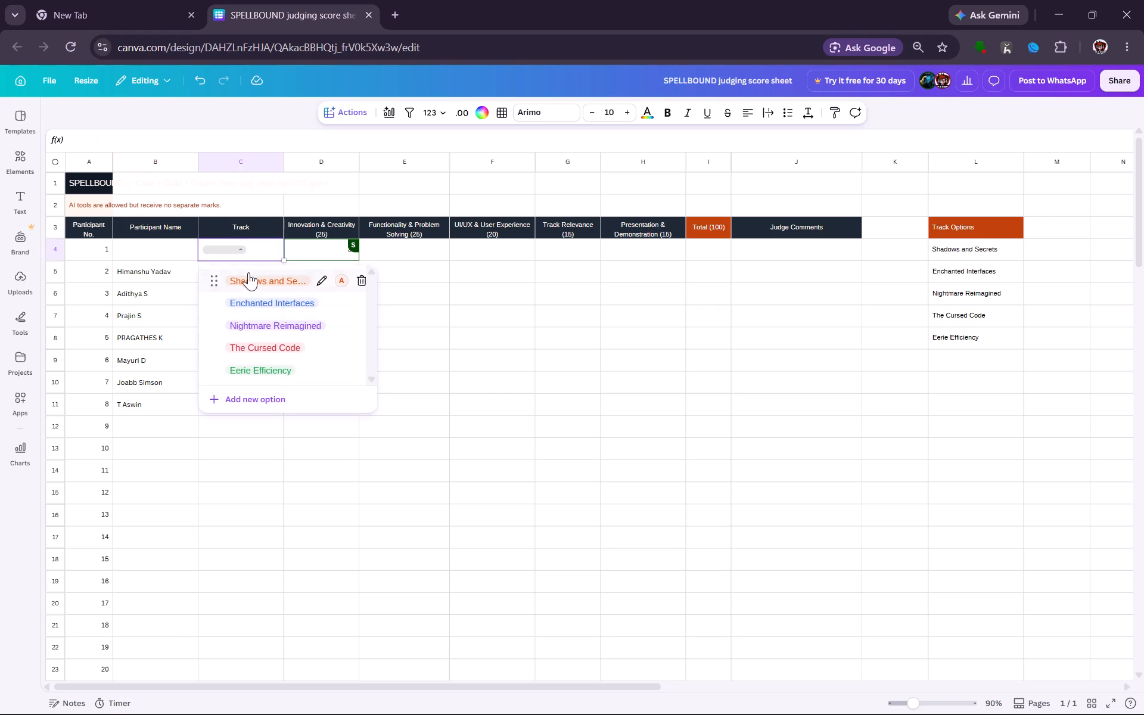
click(242, 245)
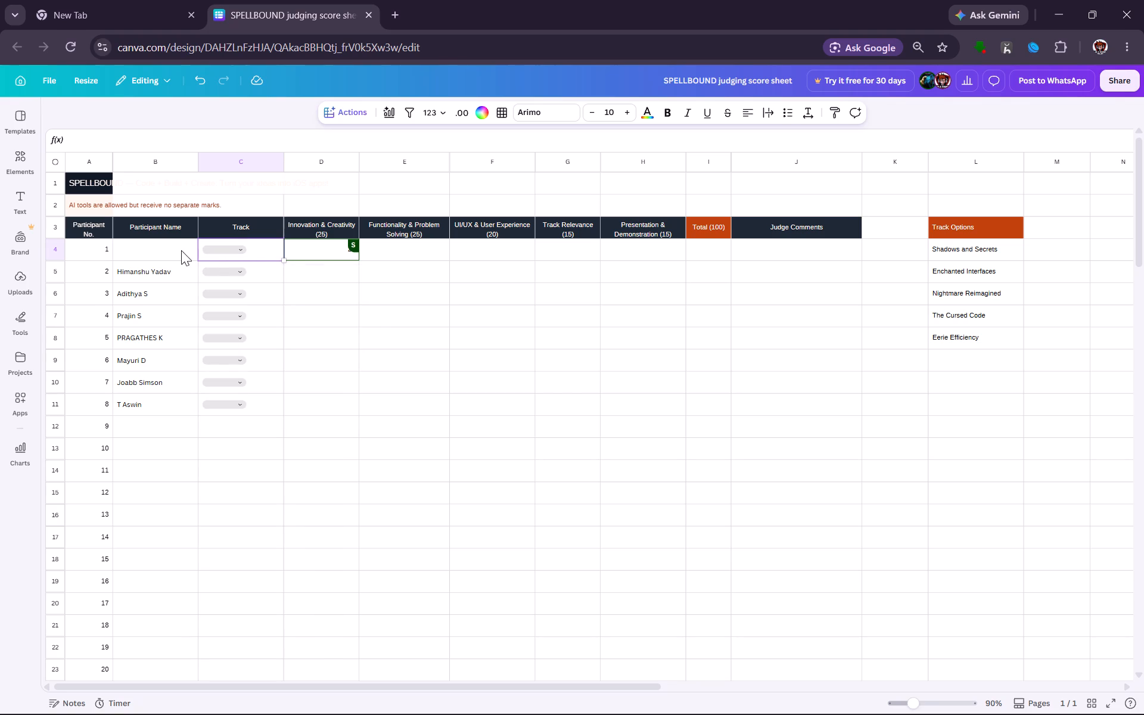
click(167, 248)
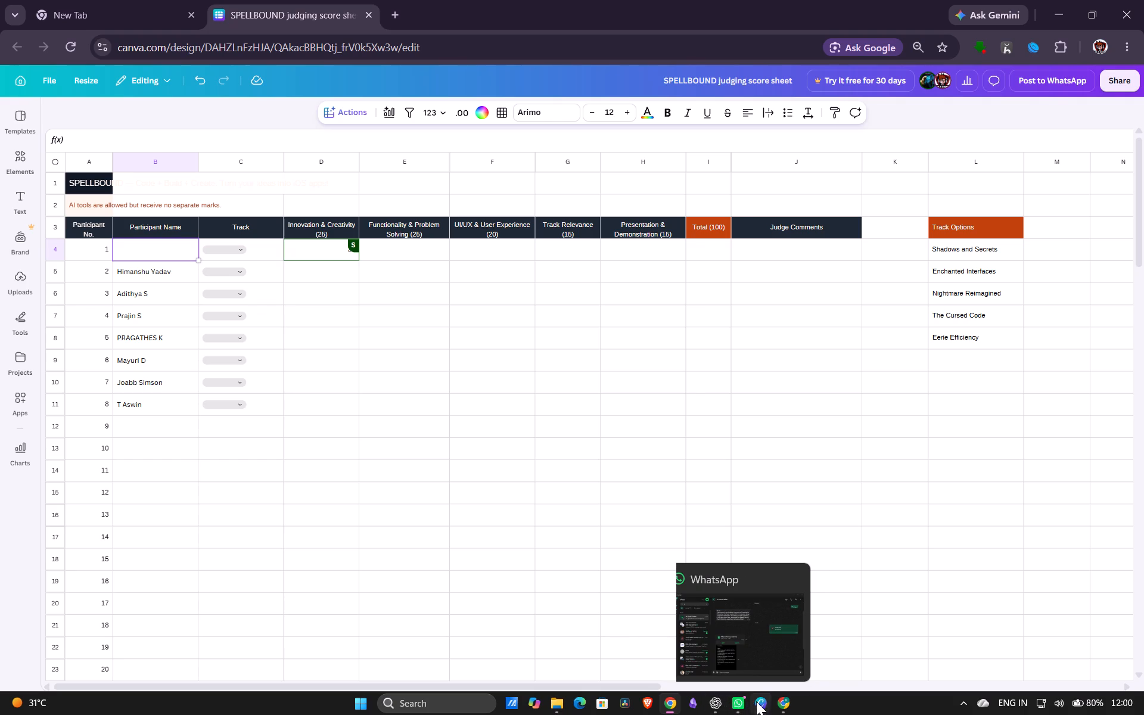
click(761, 669)
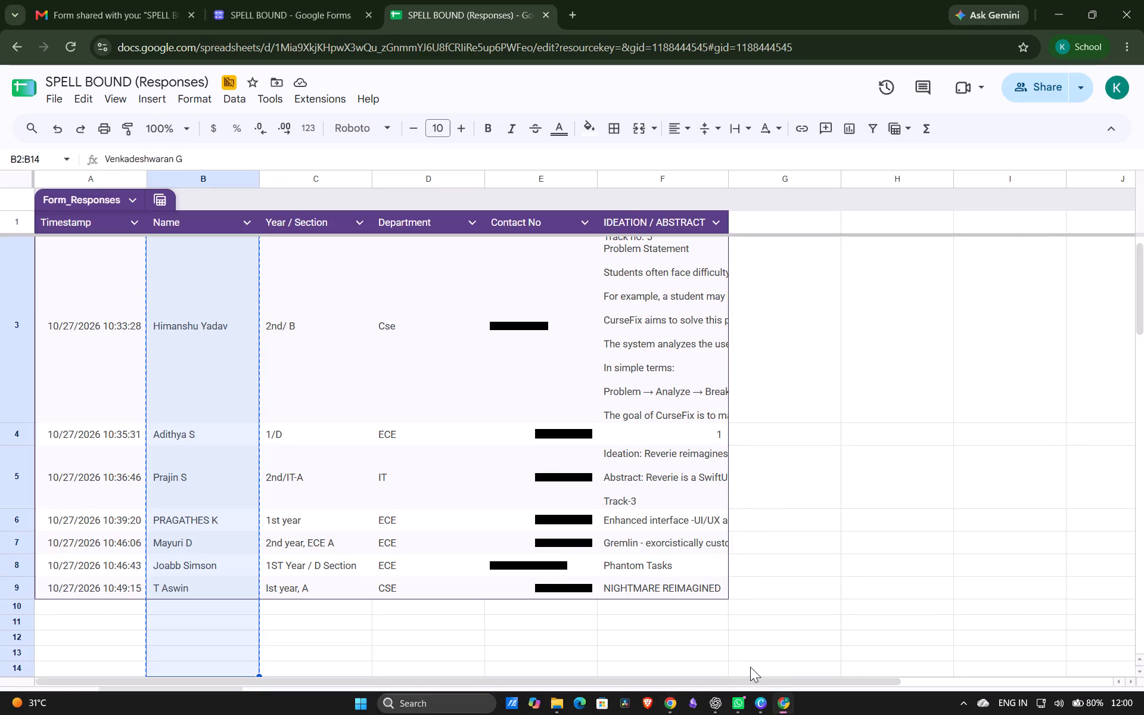
click(189, 332)
scroll(189, 332, up, 6)
click(213, 251)
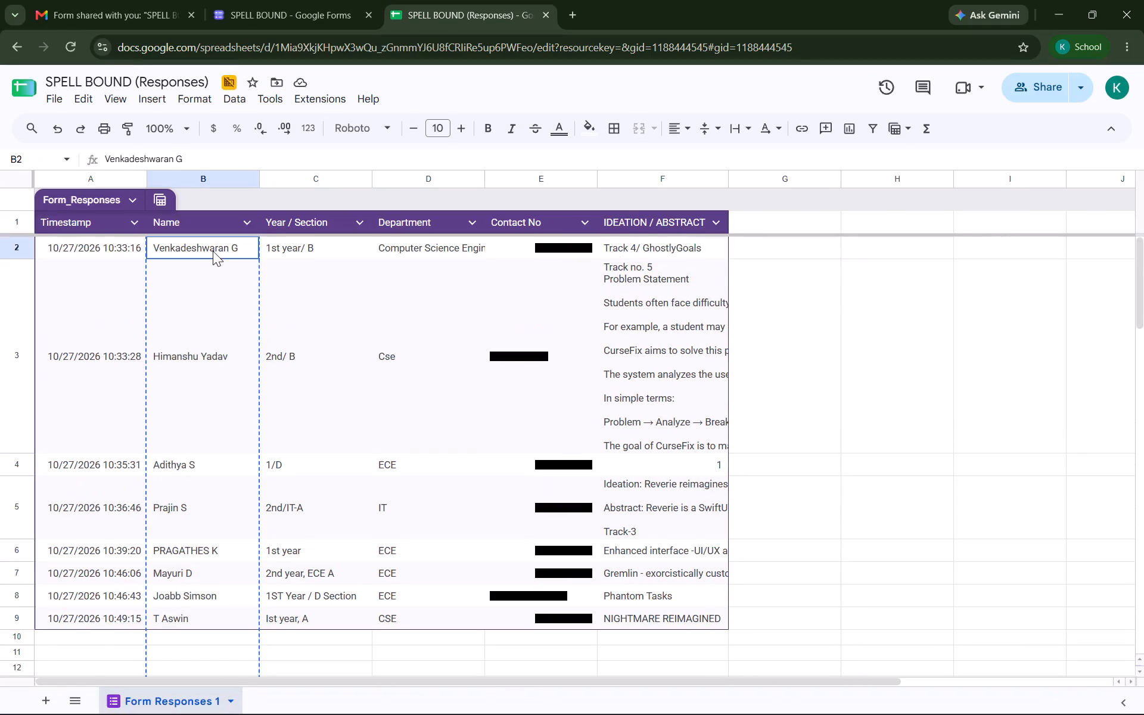
key(ctrl+c)
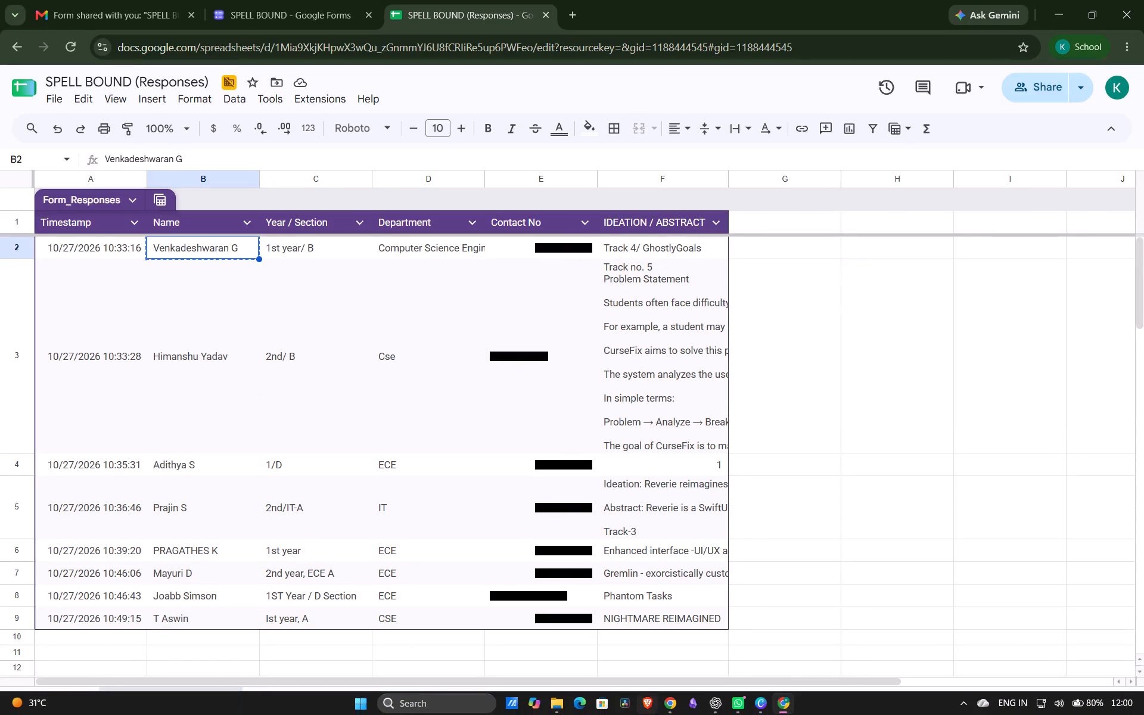
click(754, 704)
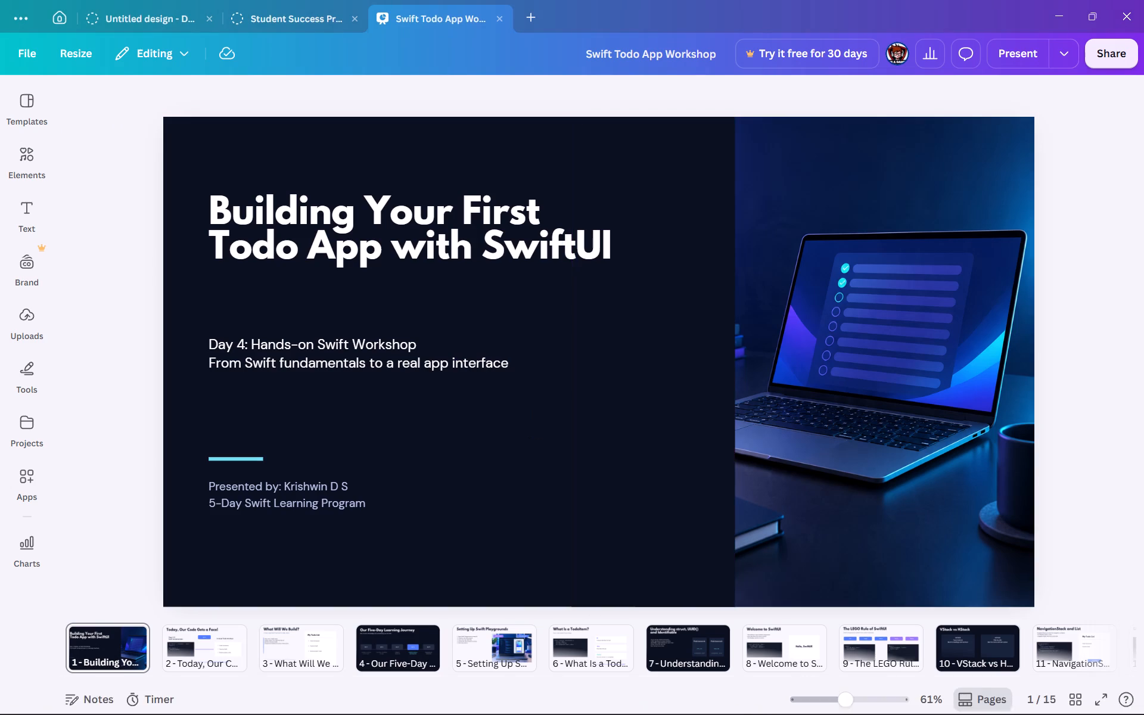
click(666, 702)
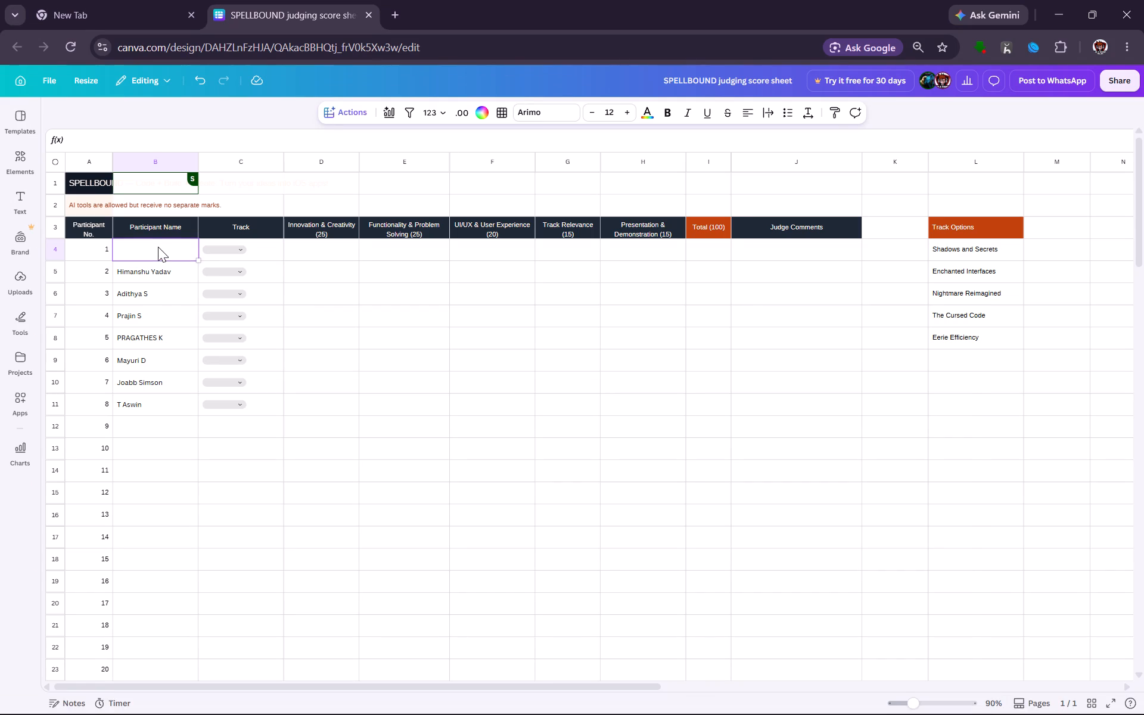
click(158, 247)
key(ctrl+v)
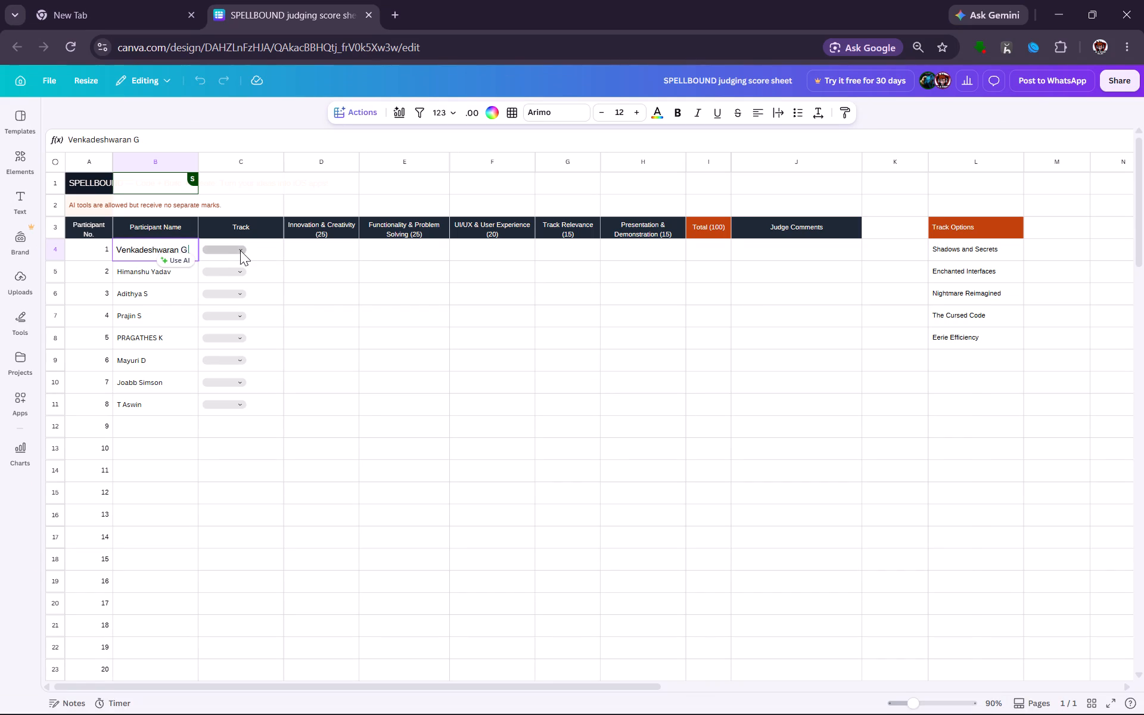
Arrange the judging score sheet and the SPELL BOUND responses spreadsheet side by side.
click(238, 249)
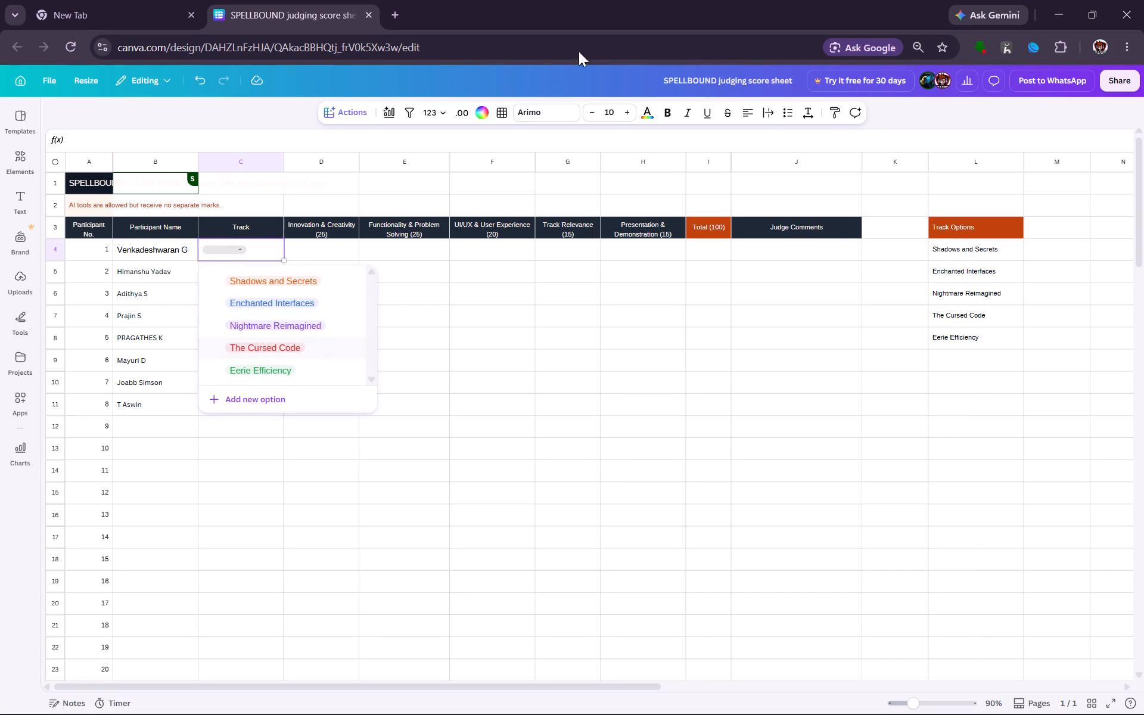
drag(617, 2, 0, 263)
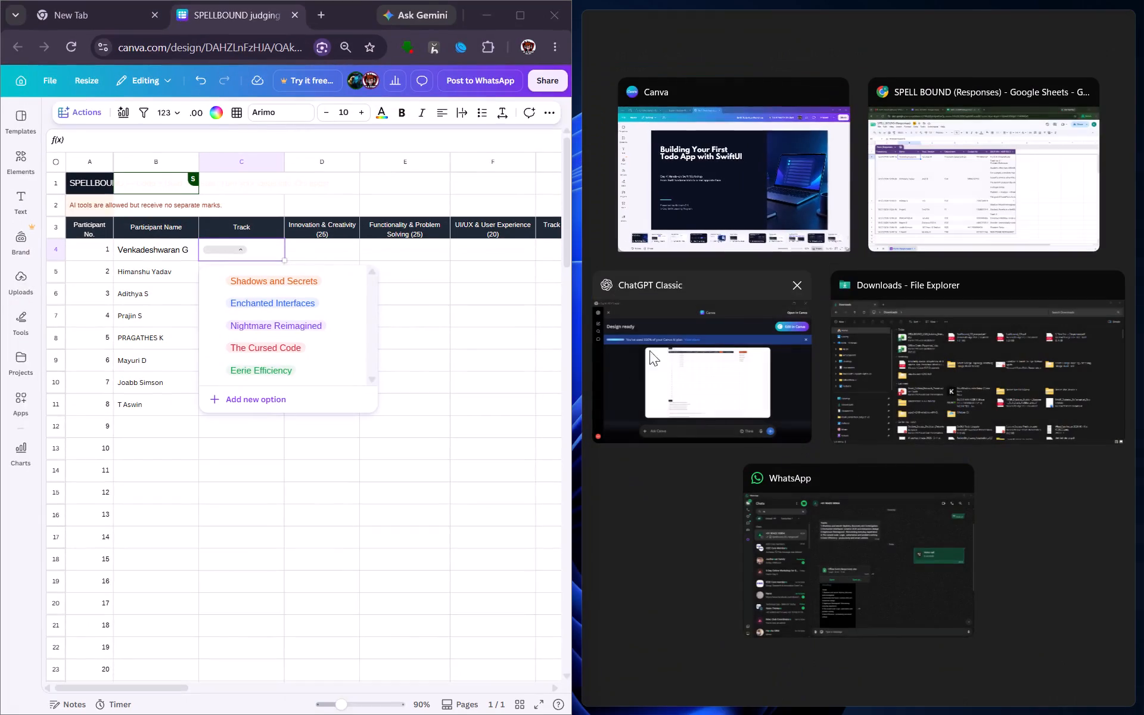
click(981, 199)
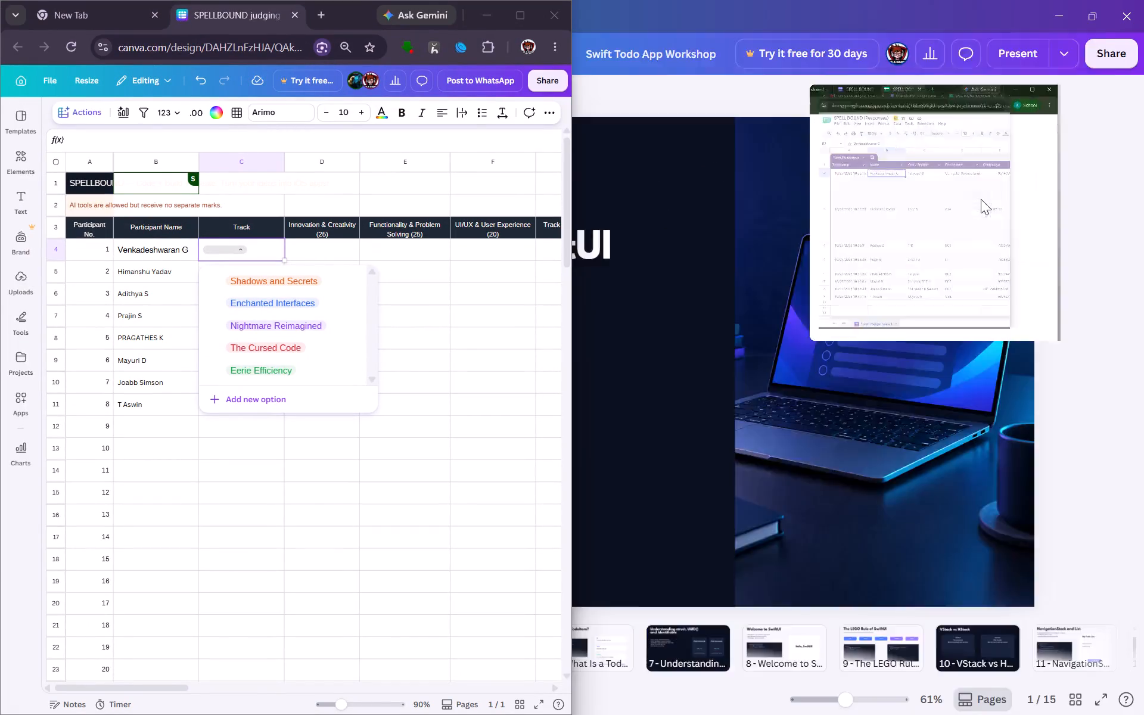
Using the Ideation / Abstract responses, set the tracks of participants 1, 2 and 3 to The Cursed Code, Eerie Efficiency, and Shadows and Secrets.
scroll(903, 321, left, 3)
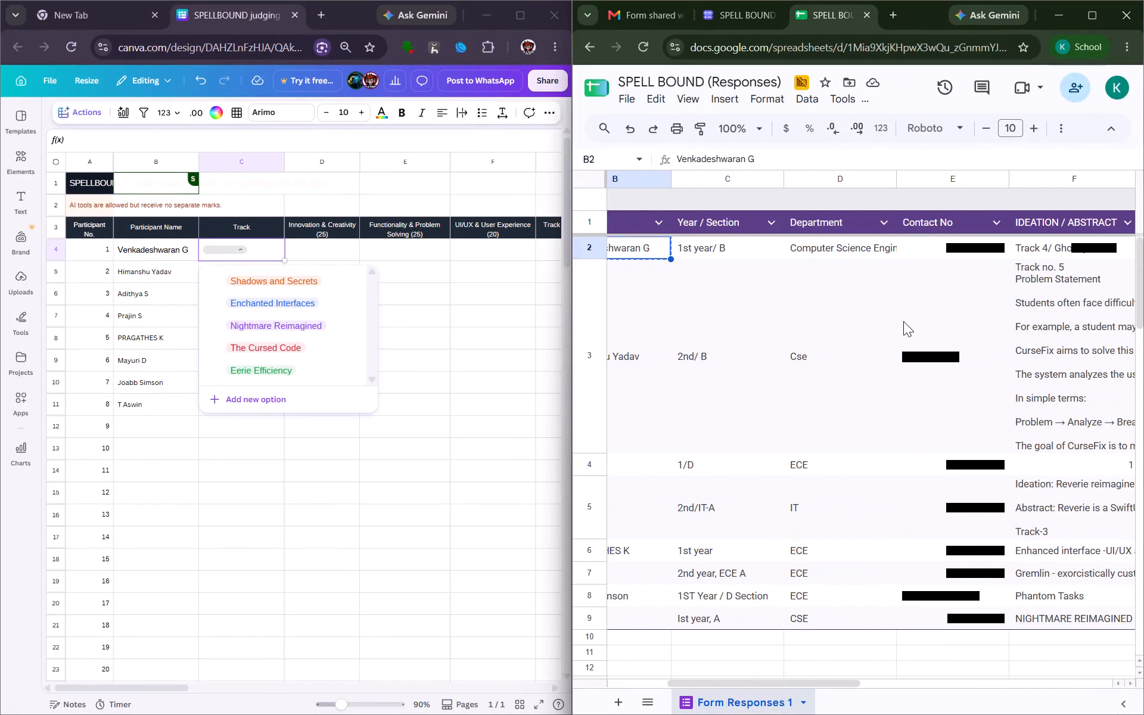
scroll(903, 321, left, 3)
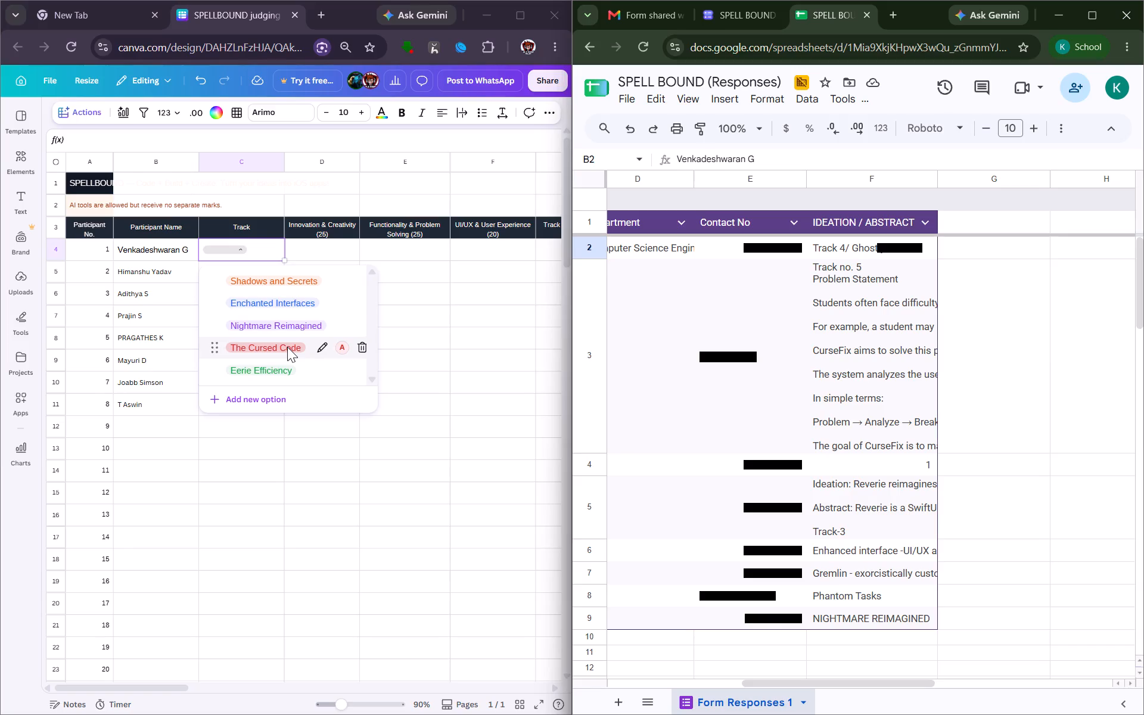
click(287, 347)
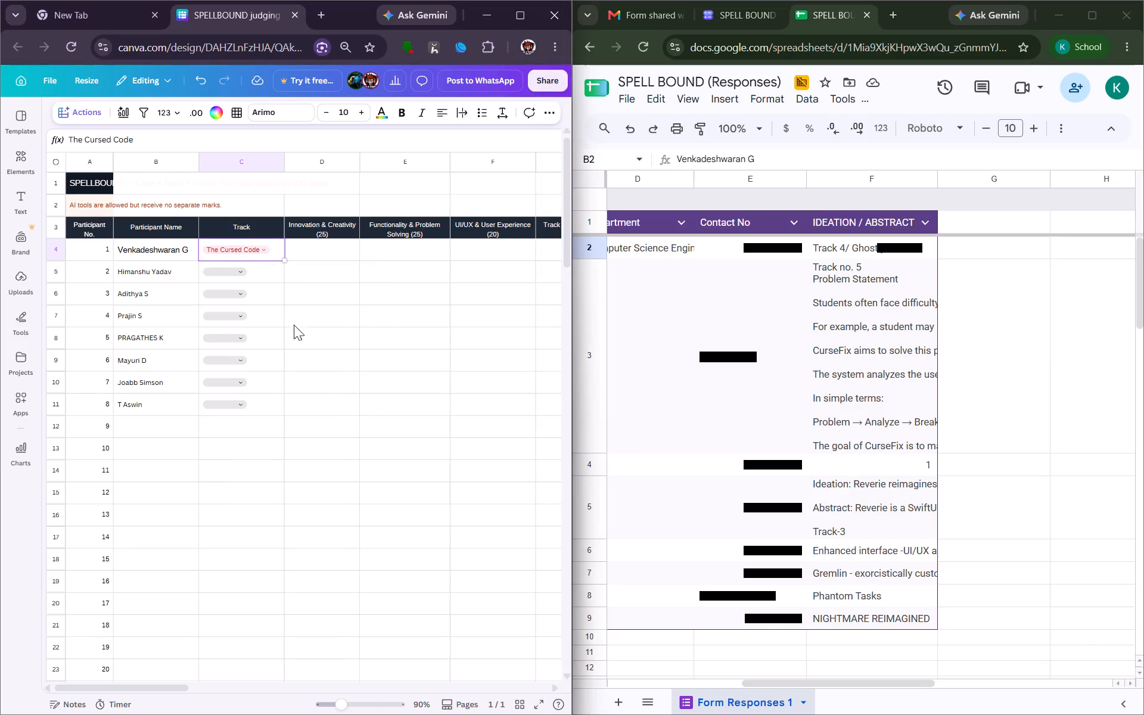
click(235, 272)
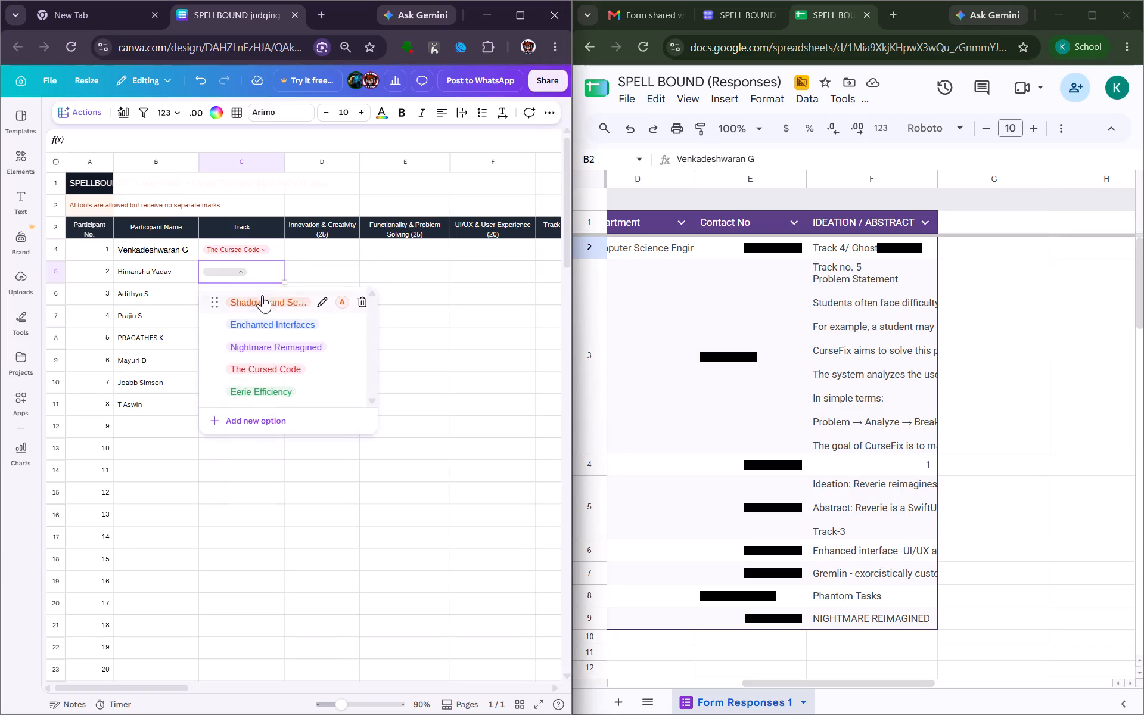
click(268, 387)
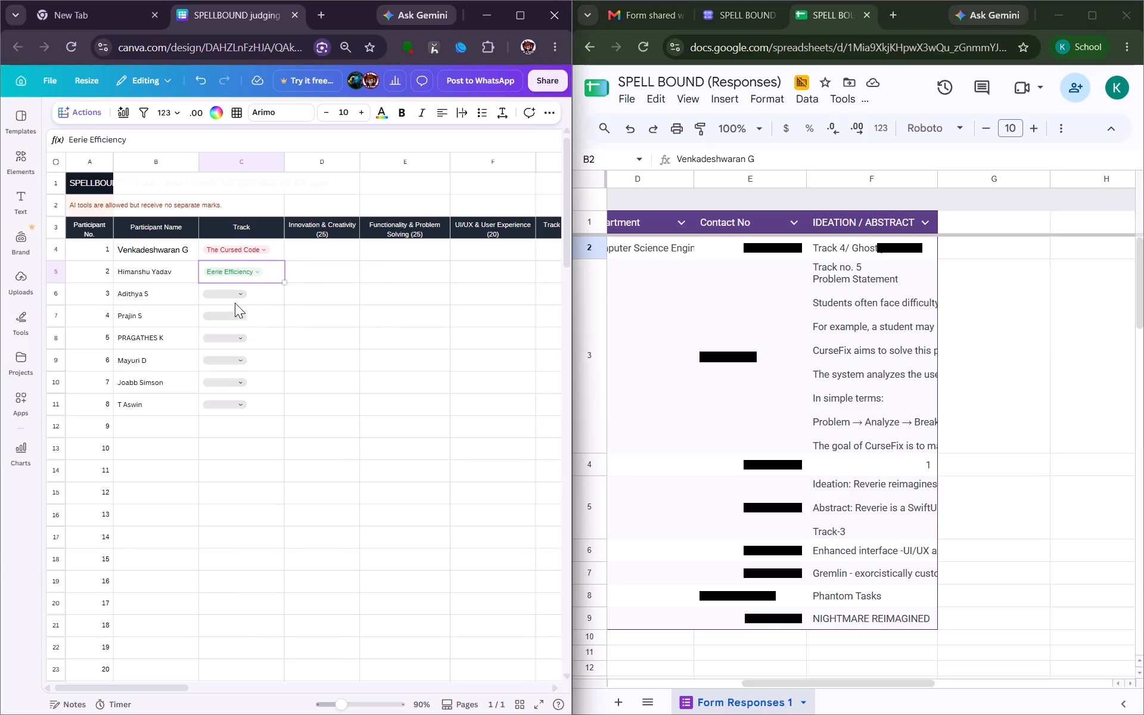
click(236, 295)
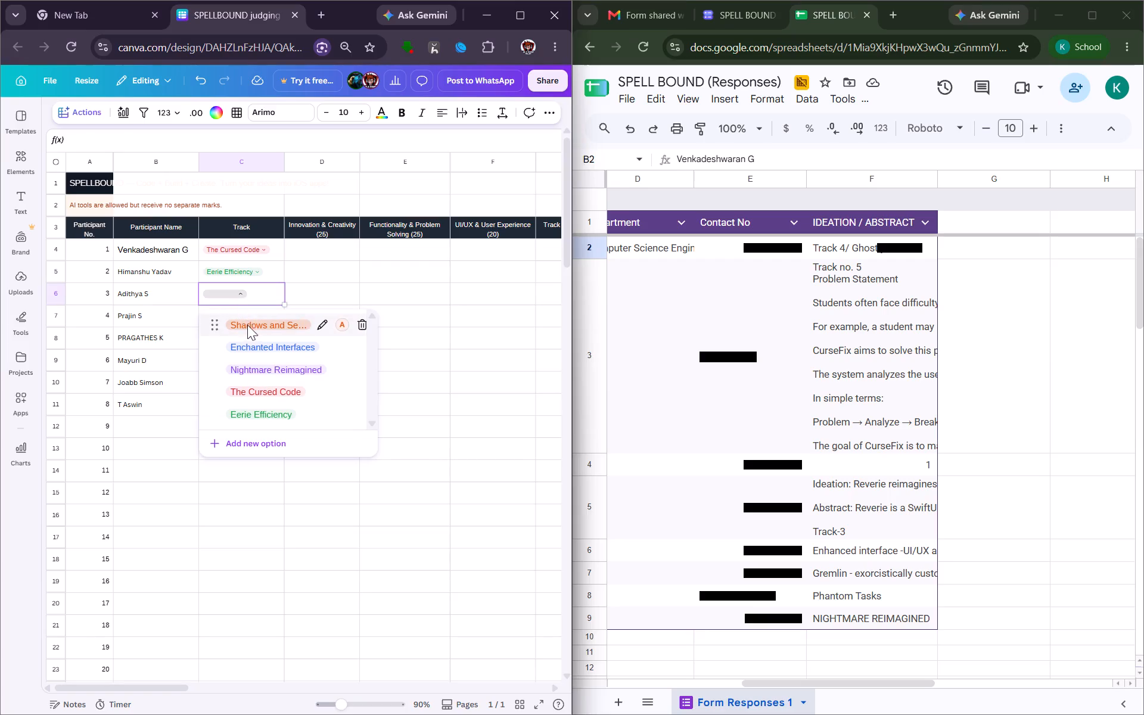
click(250, 328)
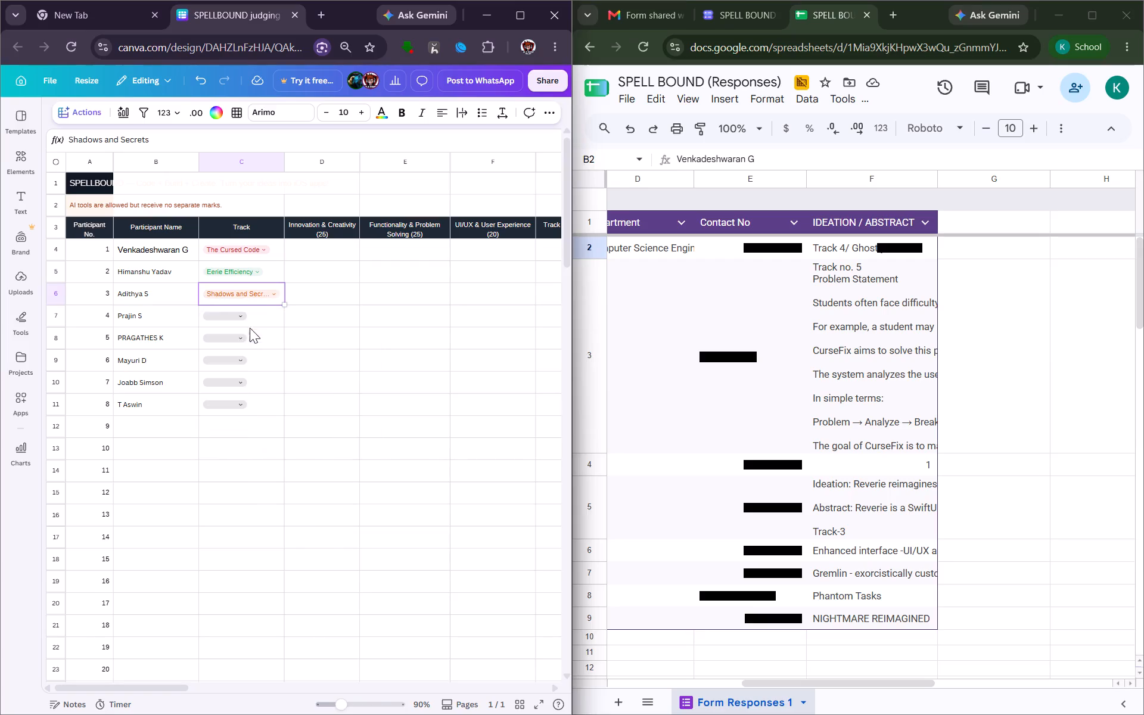
Consult the Ideation / Abstract column and set participant 4's track to Shadows and Secrets.
click(241, 318)
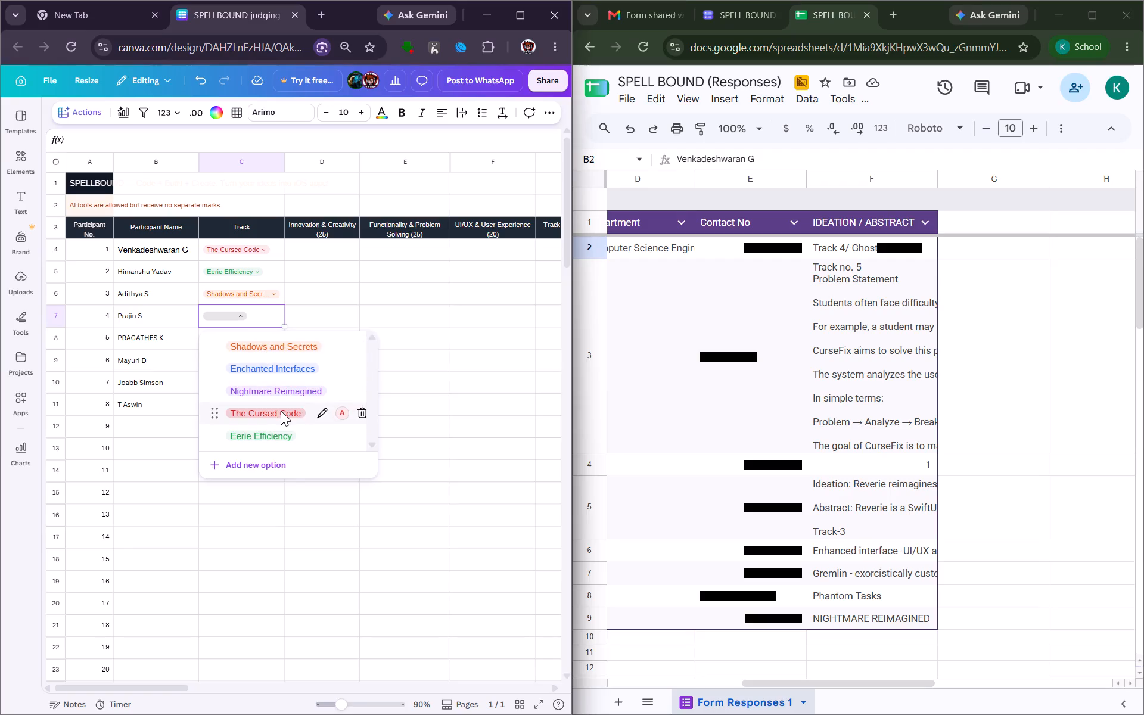
scroll(825, 481, right, 1)
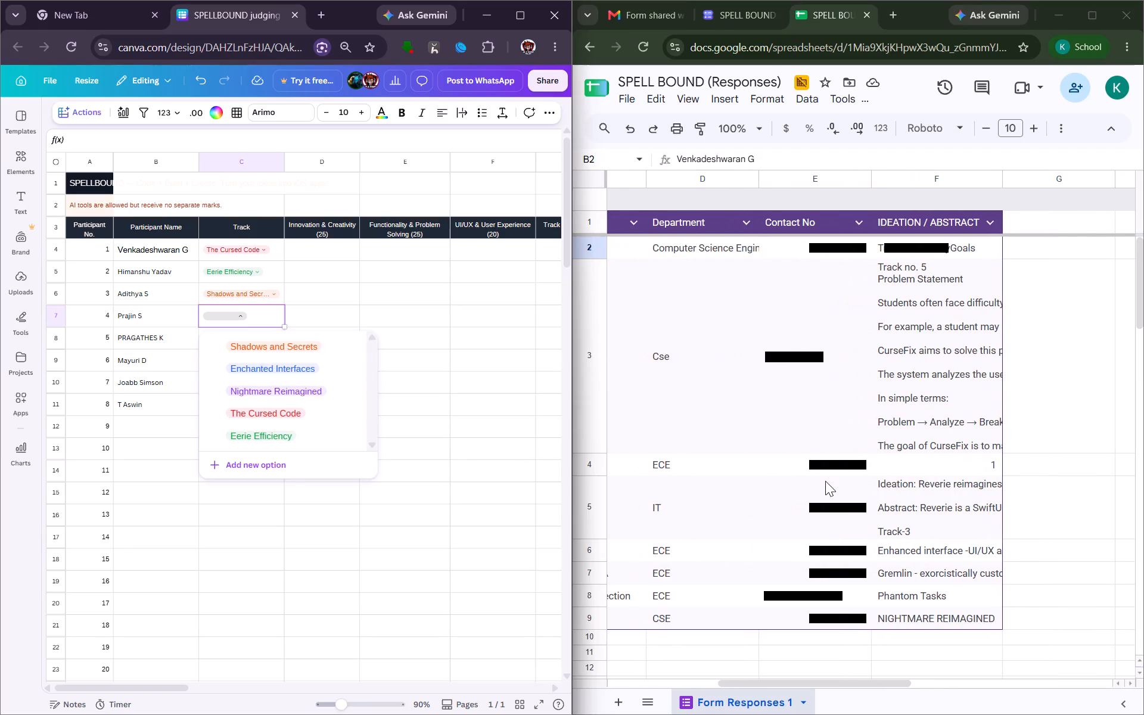
scroll(825, 481, right, 1)
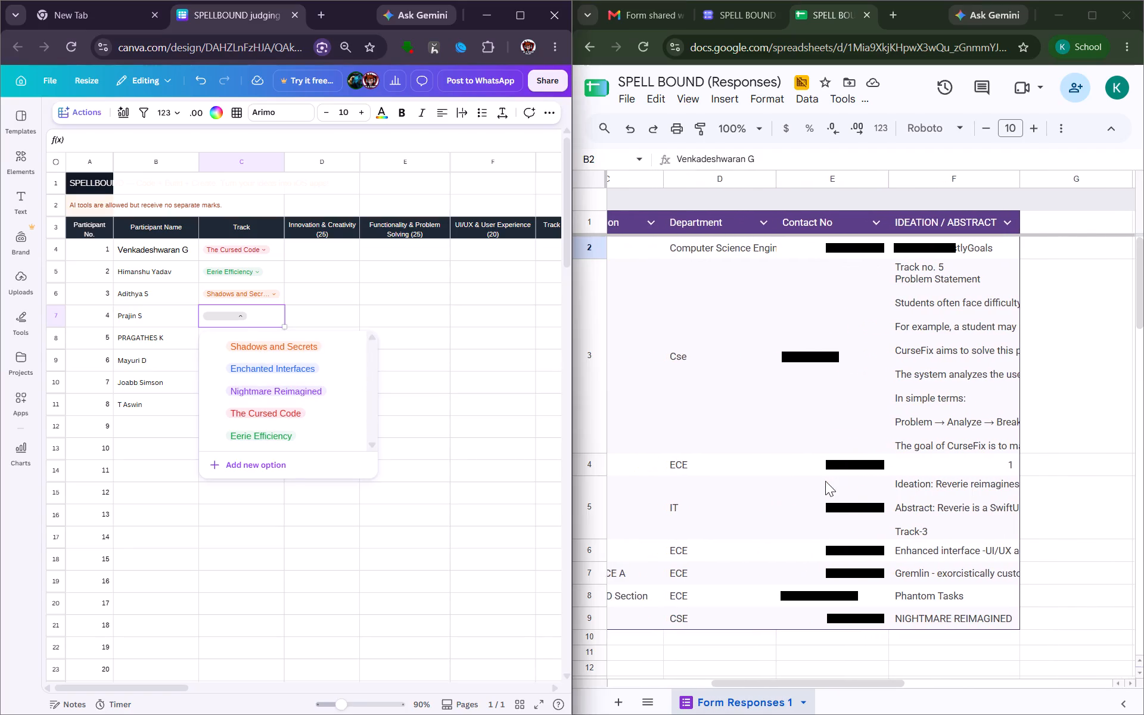
scroll(825, 481, right, 1)
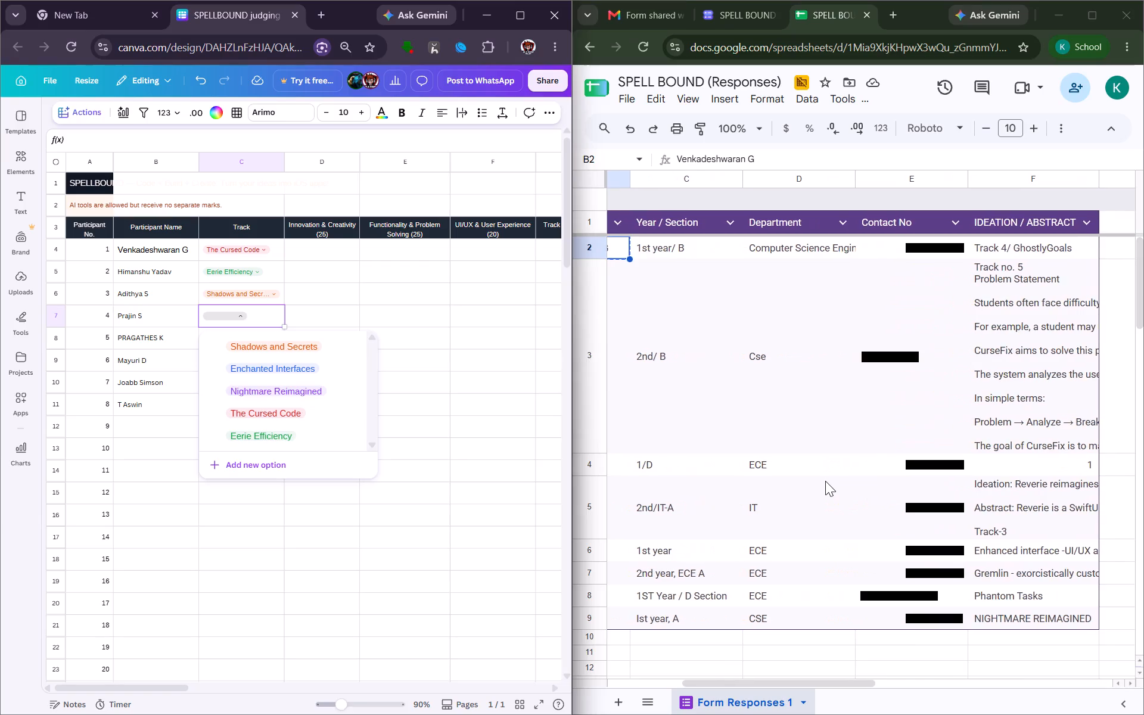
scroll(825, 481, right, 1)
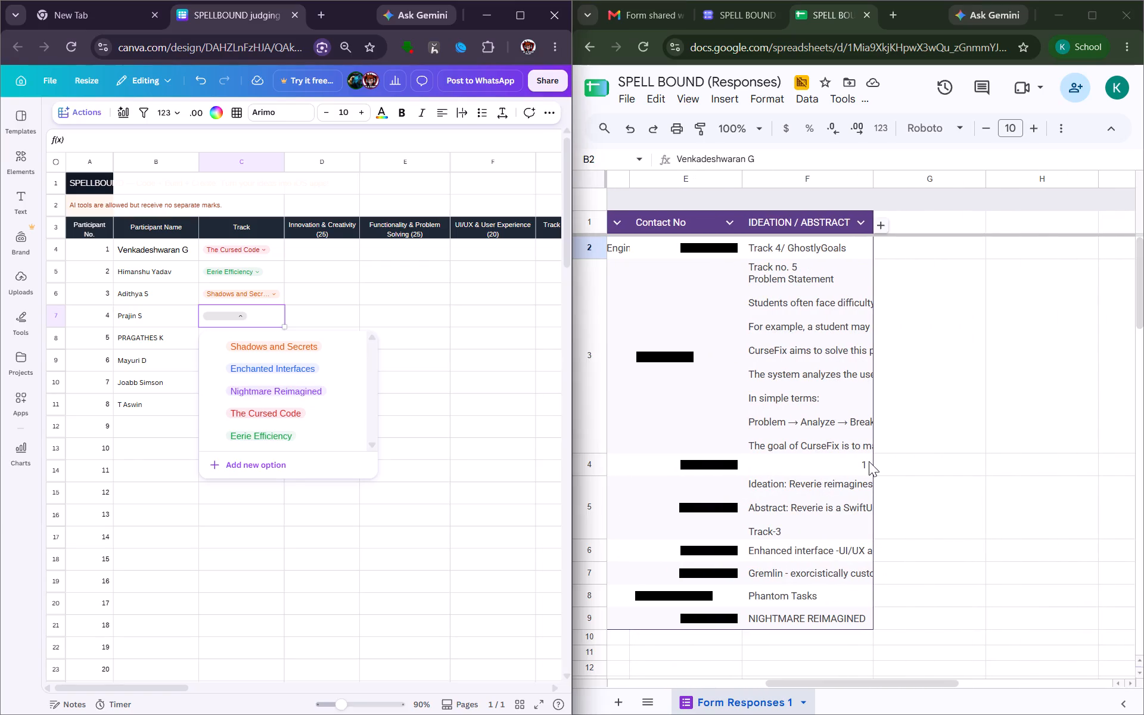
drag(869, 461, 921, 462)
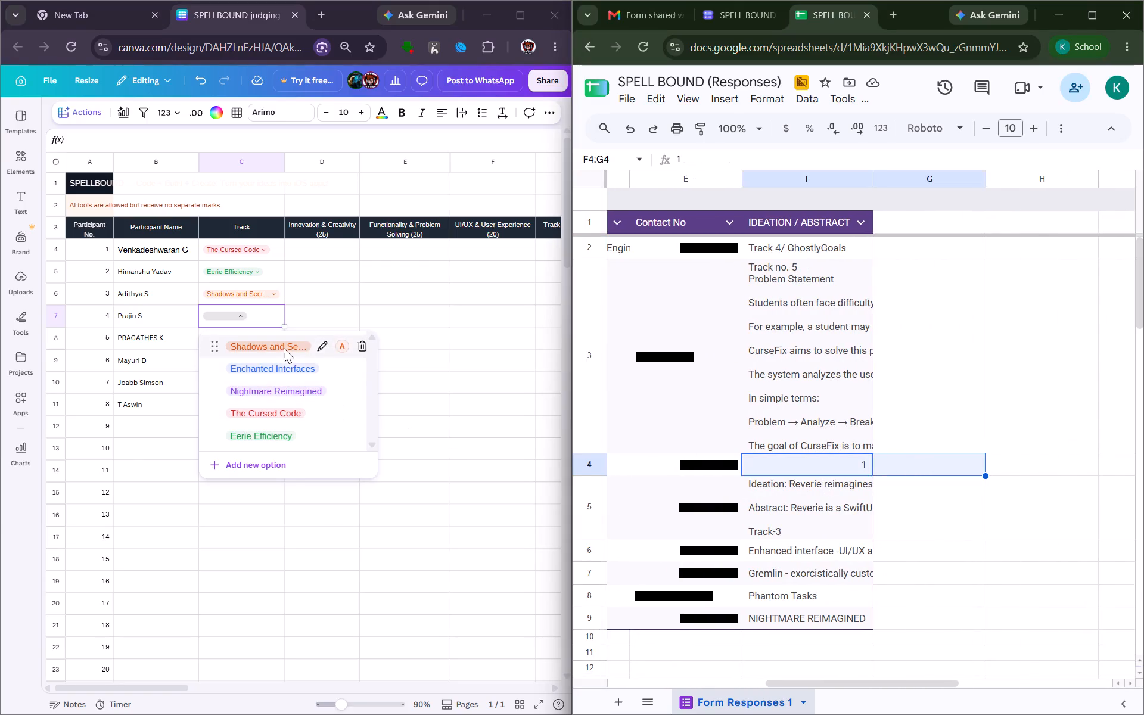
click(284, 348)
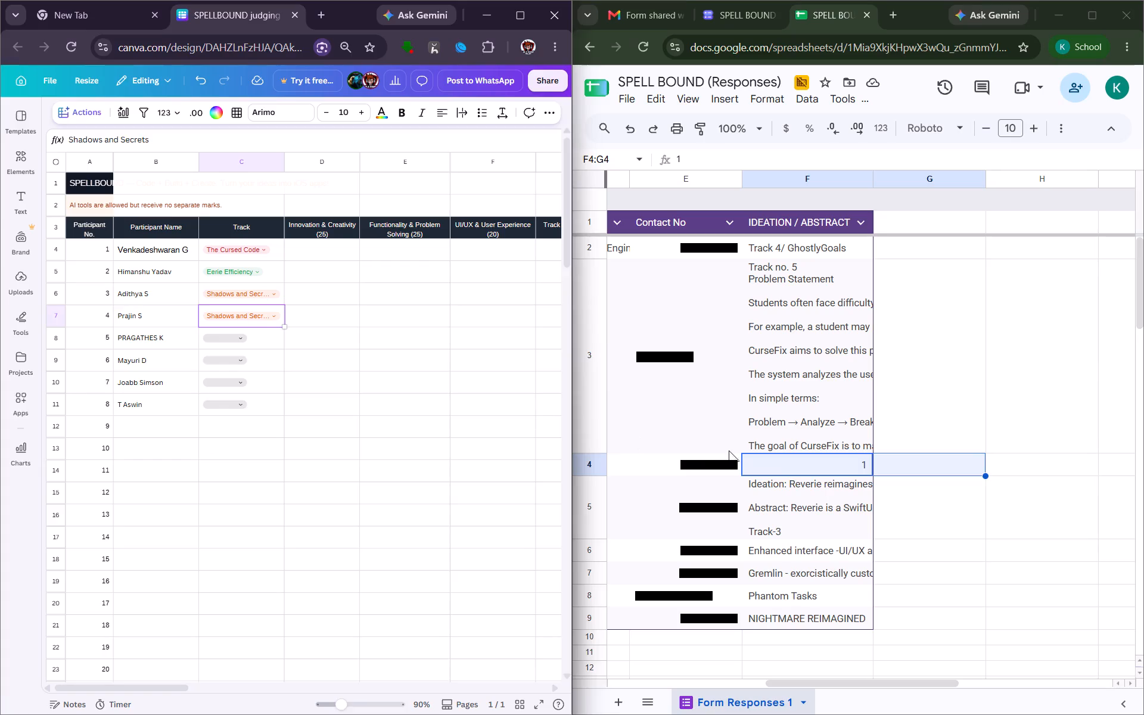
Using the Ideation / Abstract responses, set participant 4's track to Nightmare Reimagined and participant 5's track to Enchanted Interfaces.
click(789, 482)
click(260, 316)
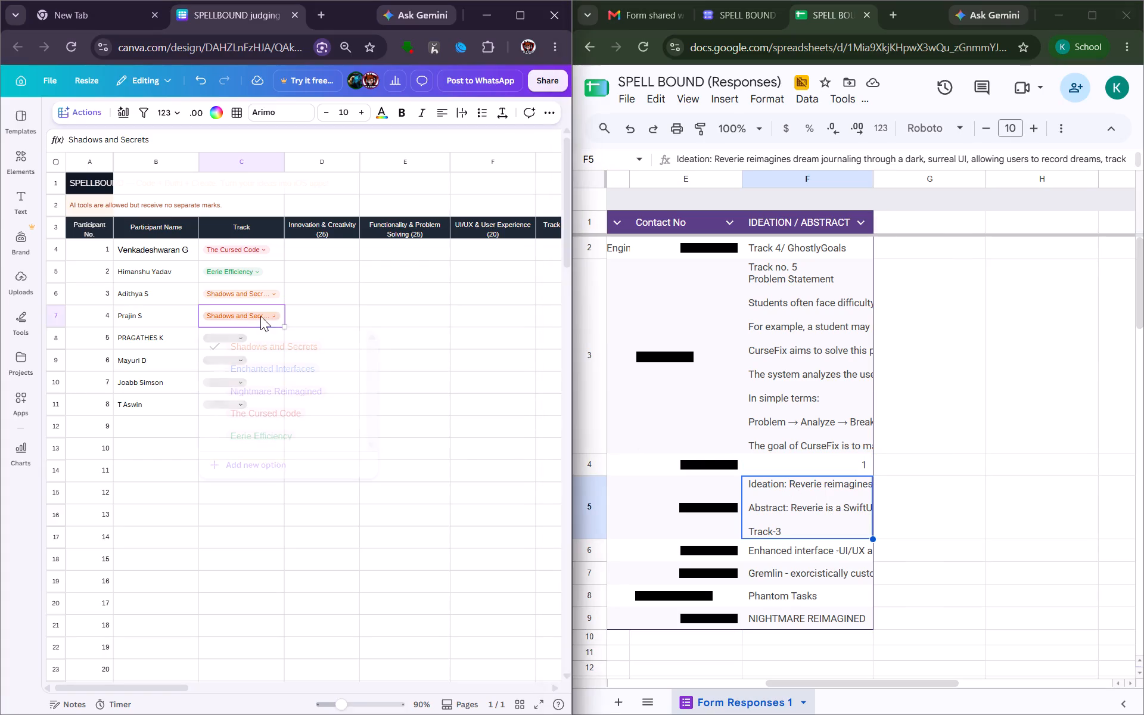
click(275, 390)
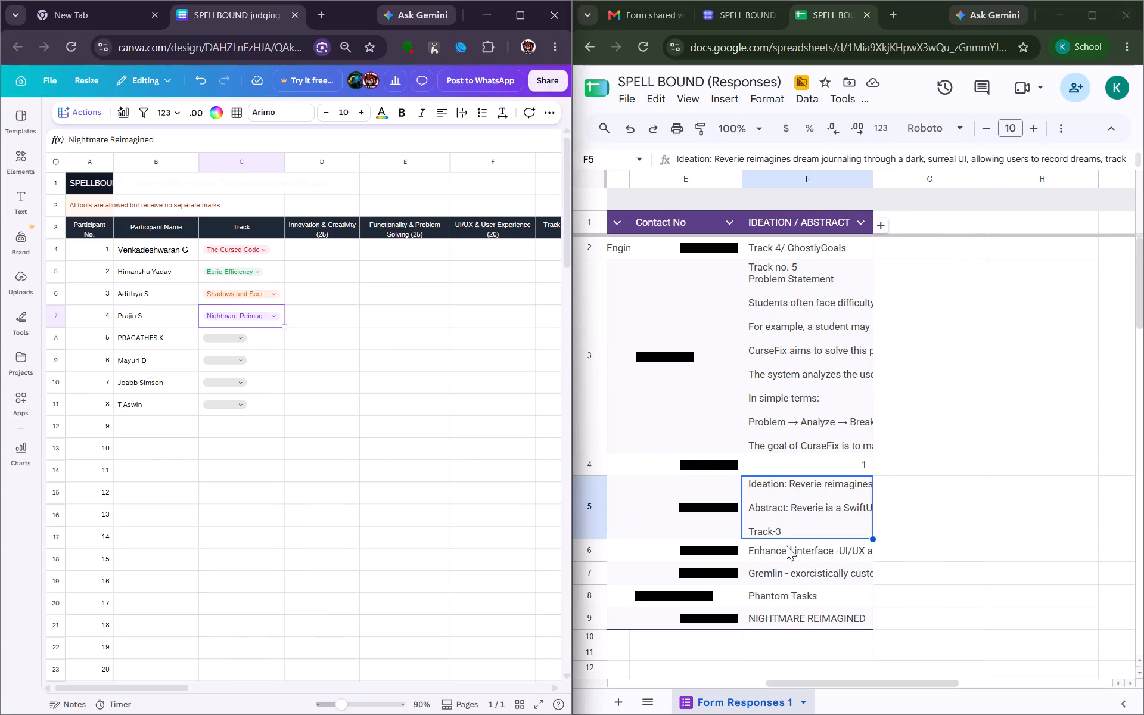
click(785, 547)
click(242, 334)
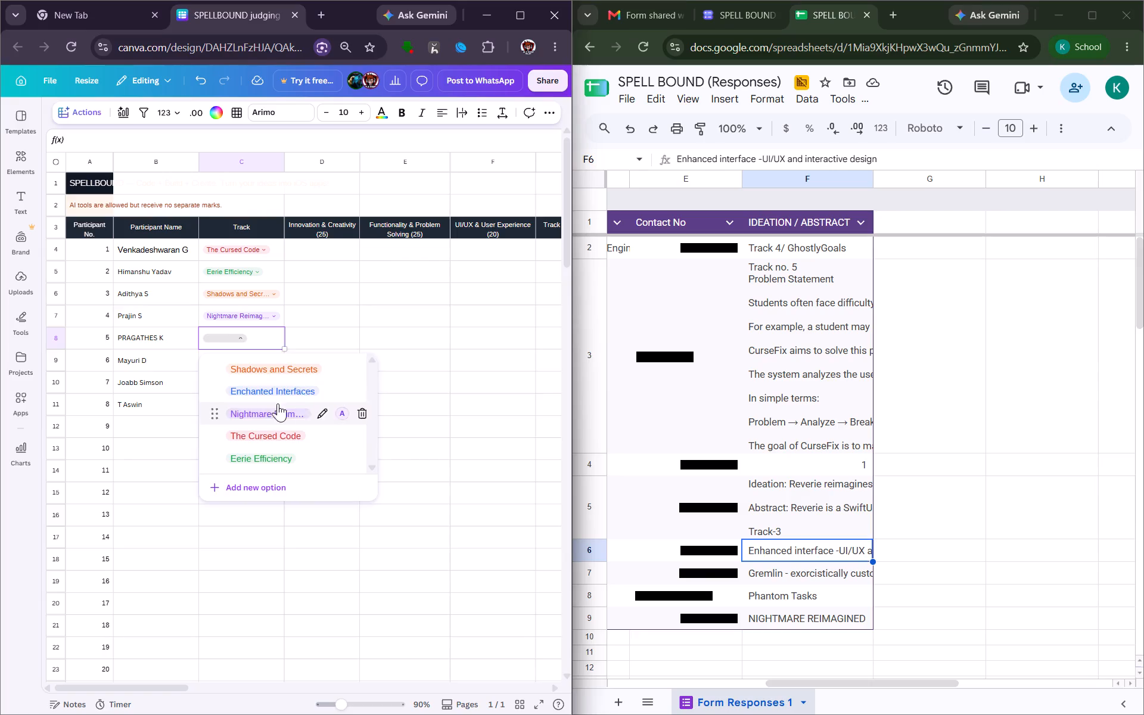
click(278, 398)
Match participant 8 with the corresponding row in the responses spreadsheet and set that participant's track to Nightmare Reimagined.
click(245, 362)
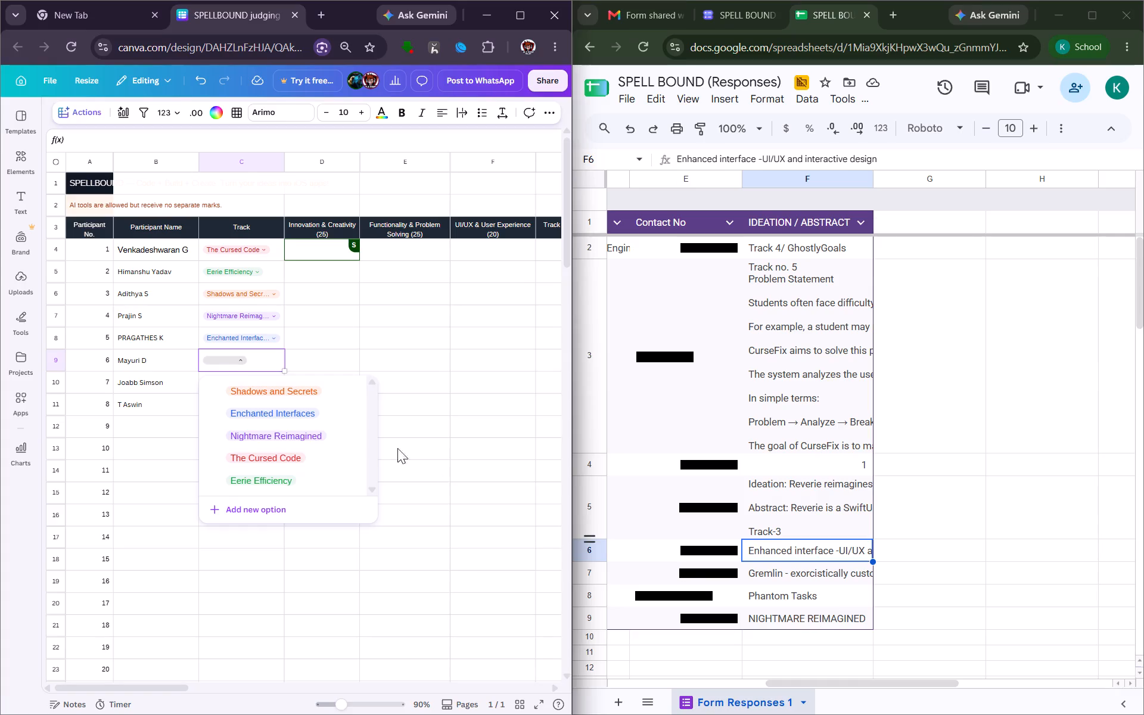
click(163, 405)
click(231, 412)
click(234, 400)
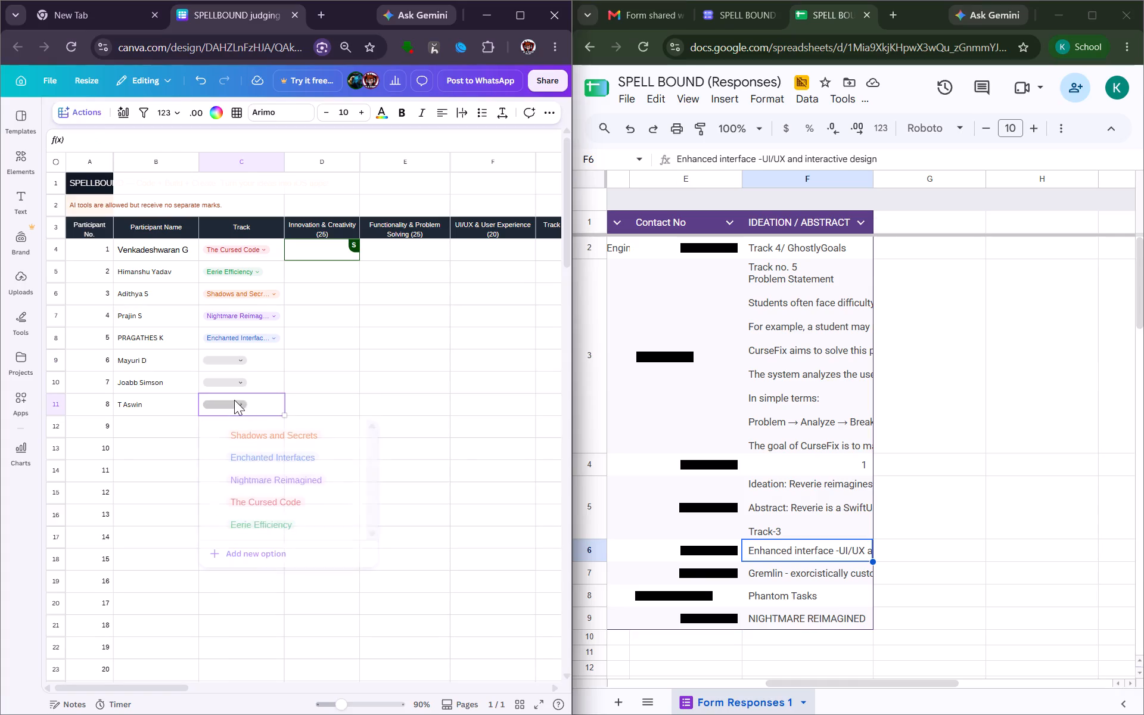
scroll(757, 498, right, 3)
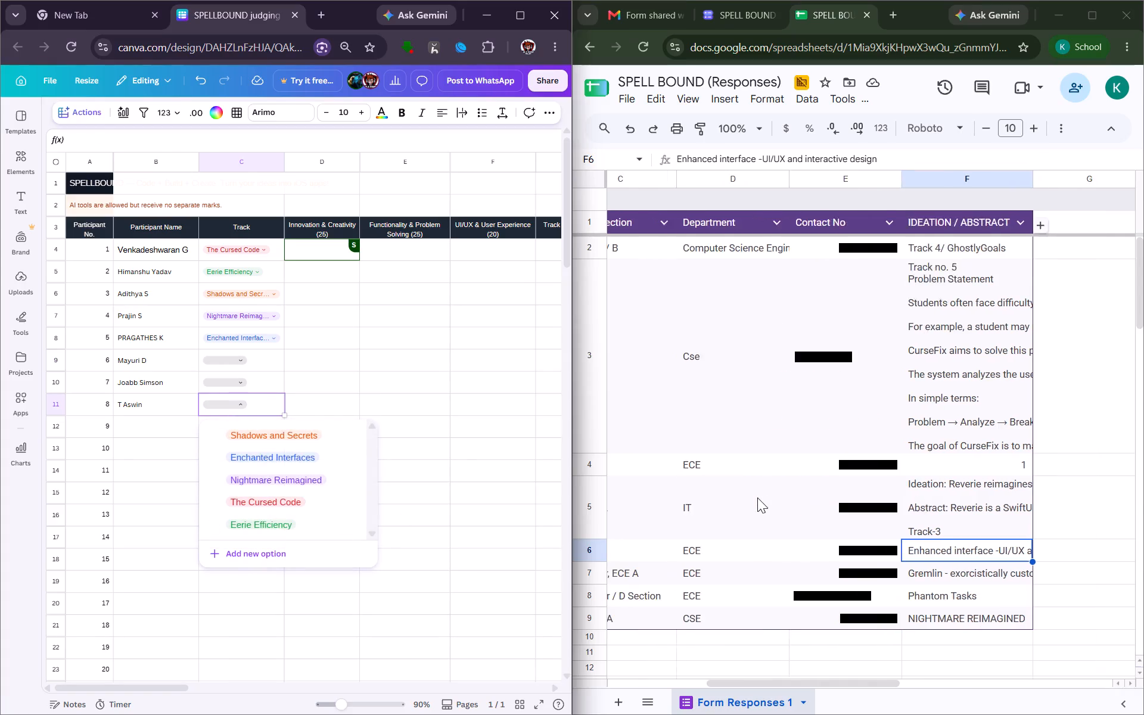
scroll(757, 498, right, 4)
scroll(757, 498, left, 1)
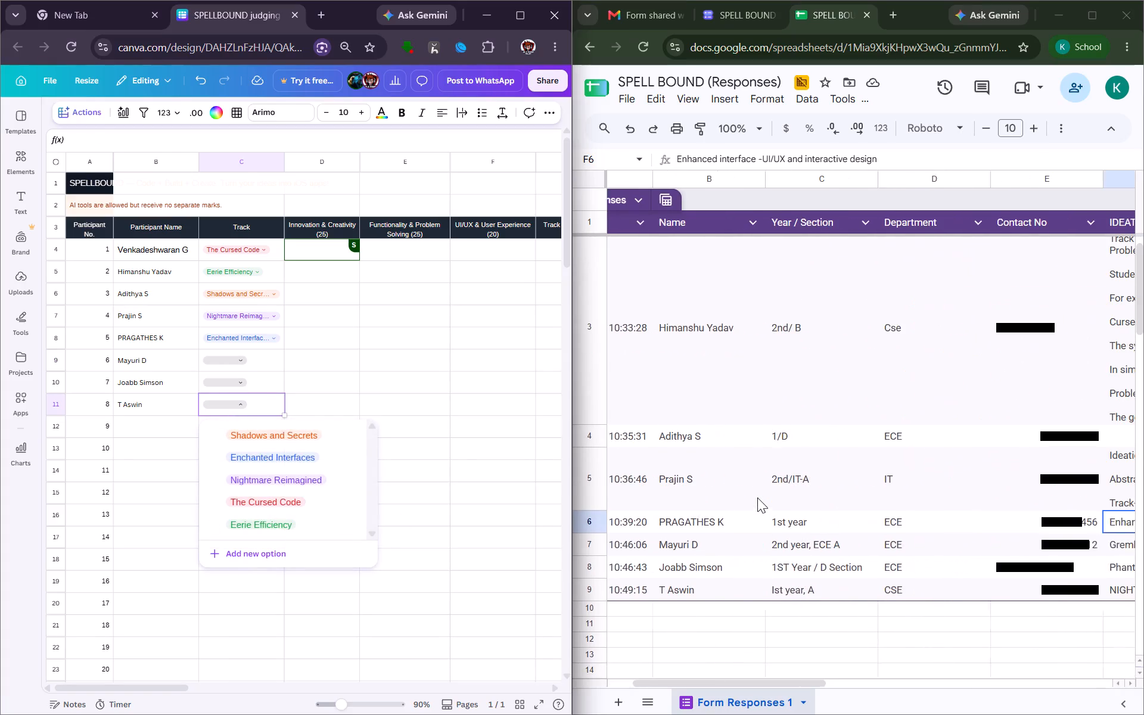
scroll(757, 498, left, 1)
scroll(757, 498, right, 1)
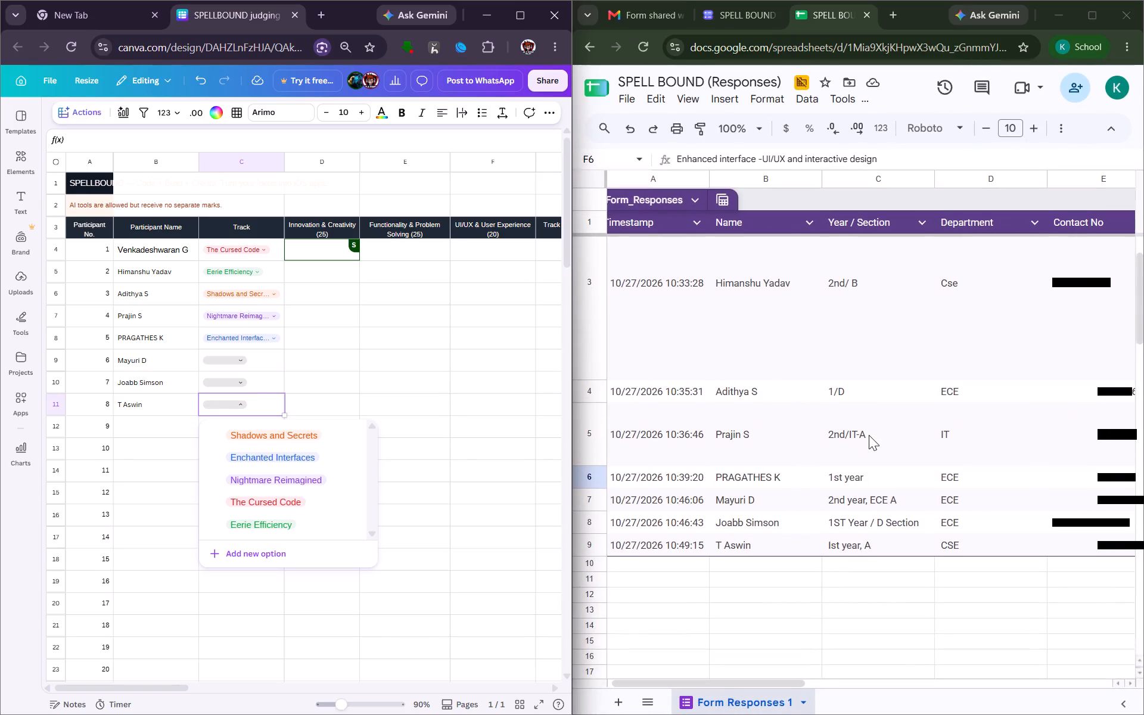
scroll(784, 391, up, 3)
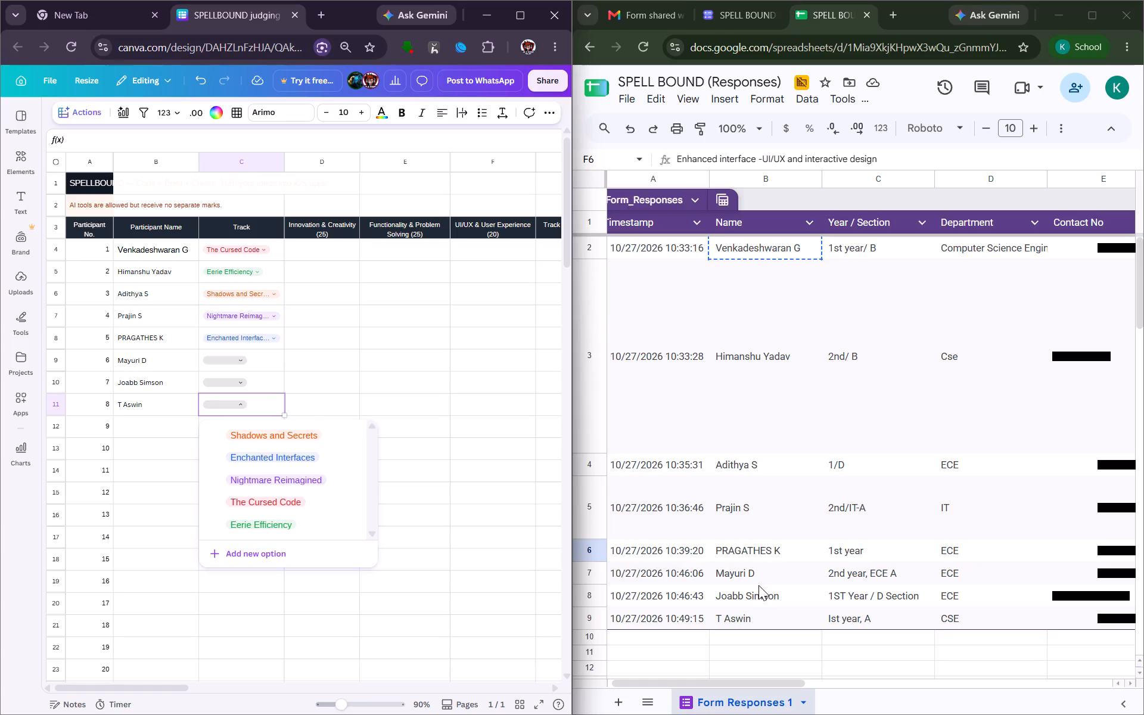
scroll(832, 554, left, 7)
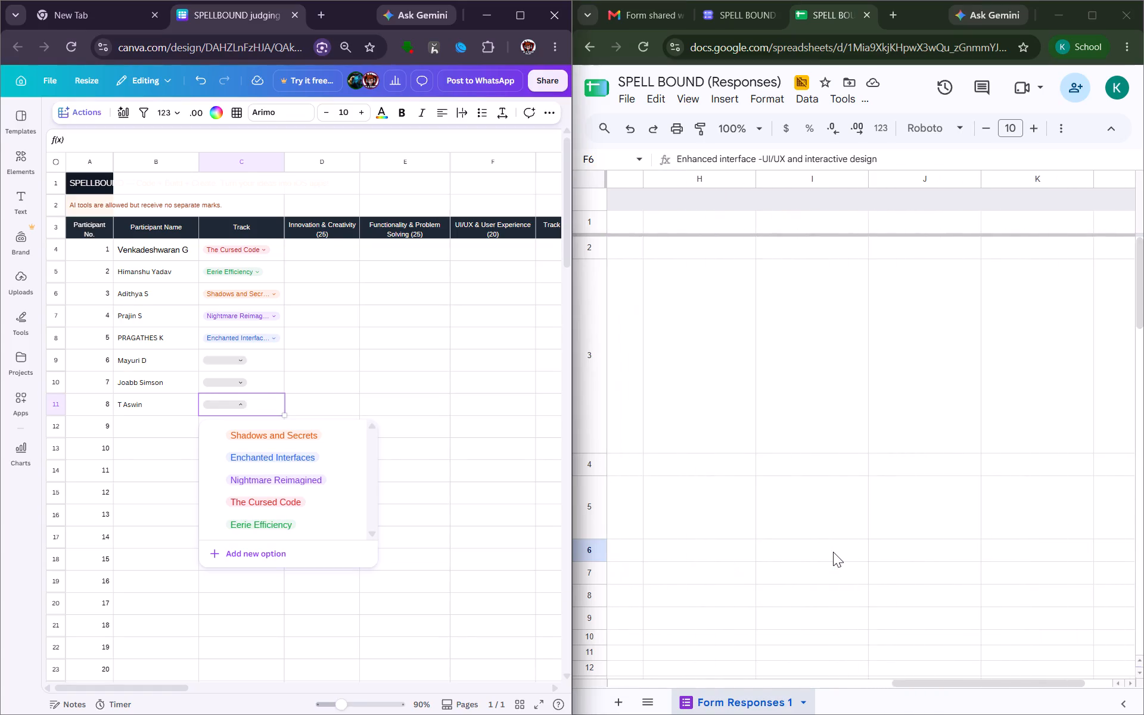
scroll(833, 552, right, 5)
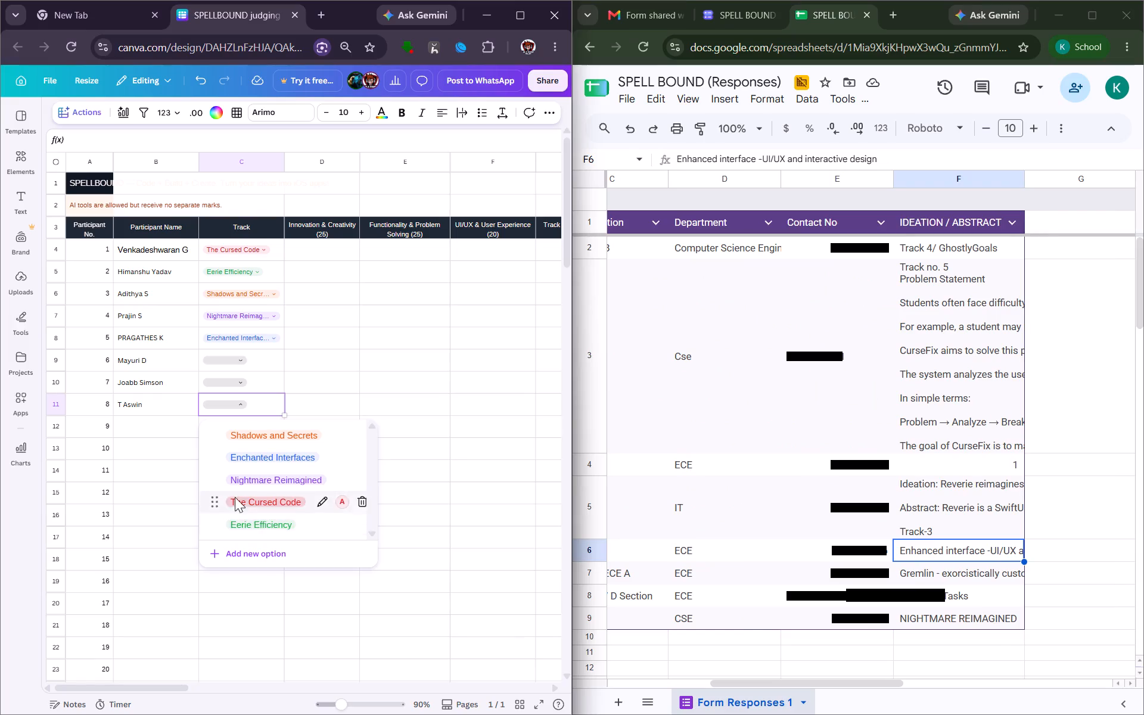
click(238, 482)
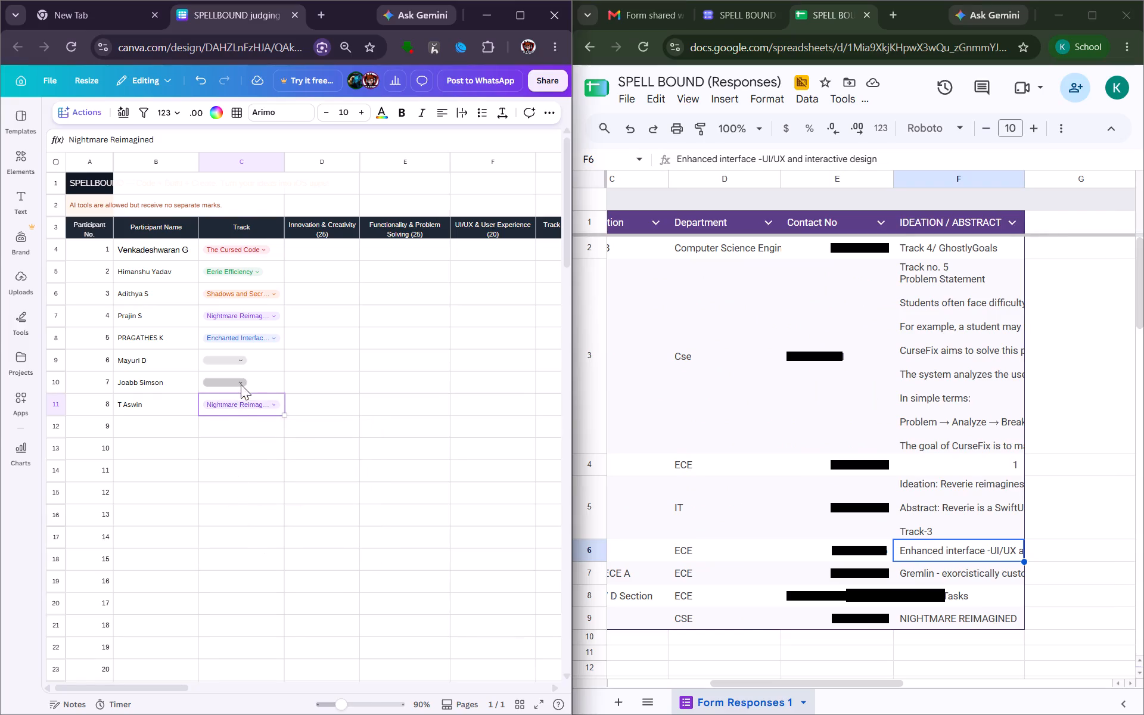
Recheck participant 4's Ideation / Abstract response against the score sheet and reselect Nightmare Reimagined as the track.
click(946, 513)
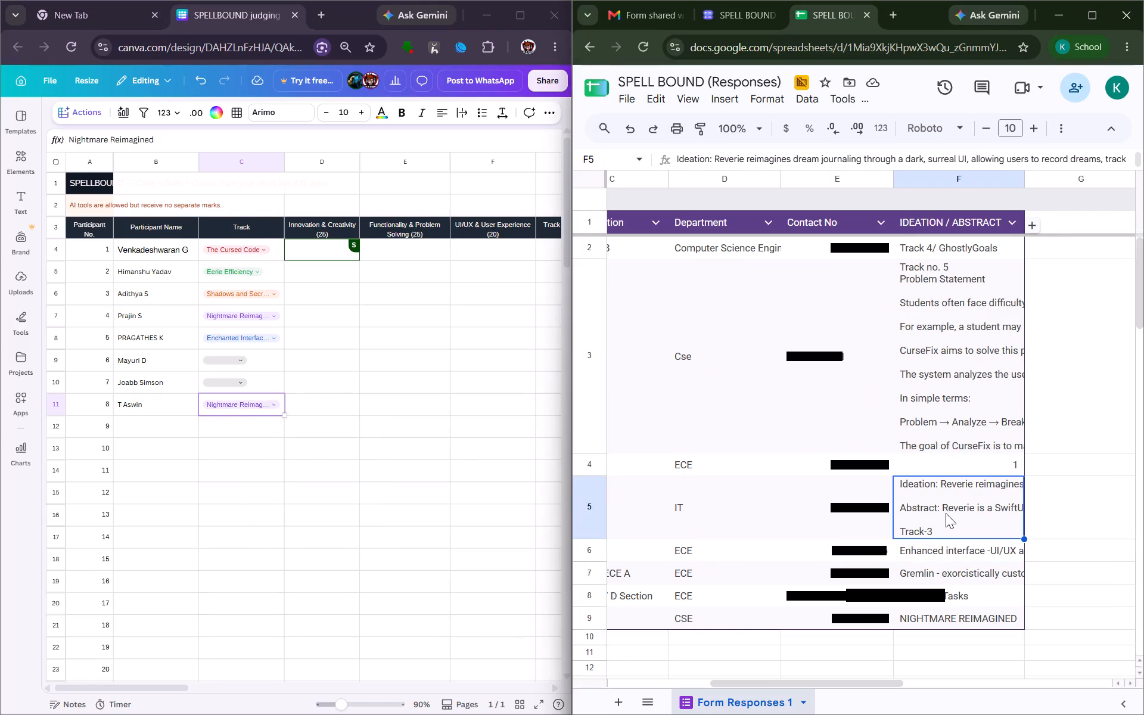
scroll(791, 511, right, 6)
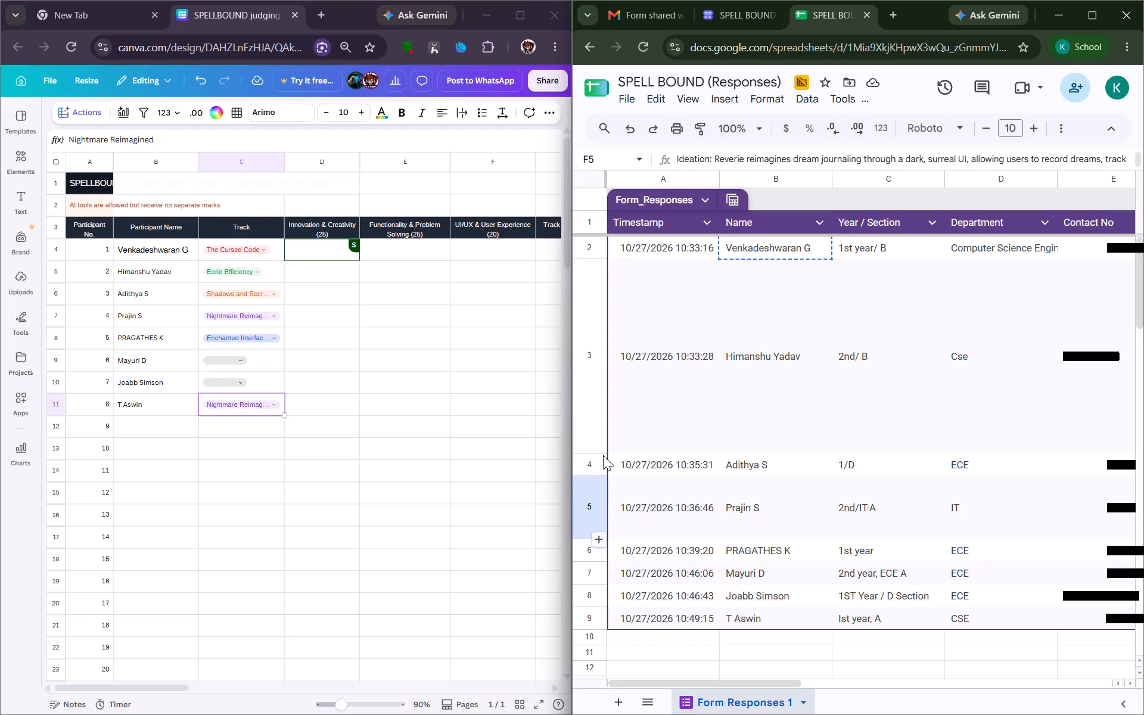
scroll(790, 543, left, 5)
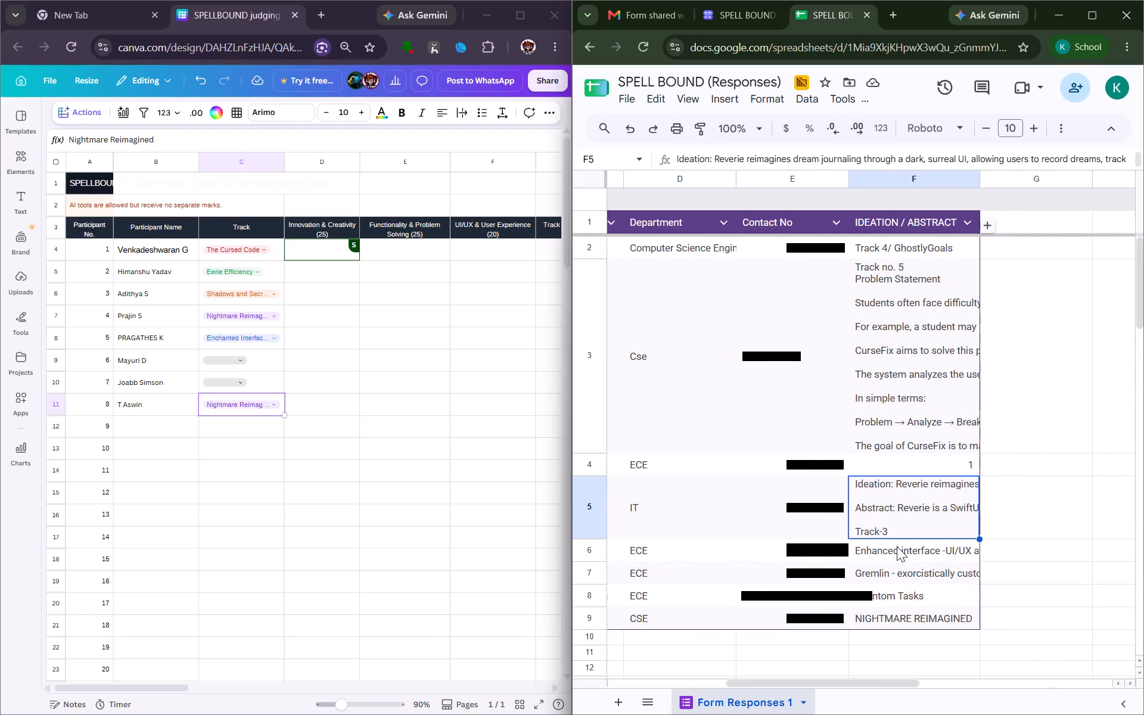
click(256, 315)
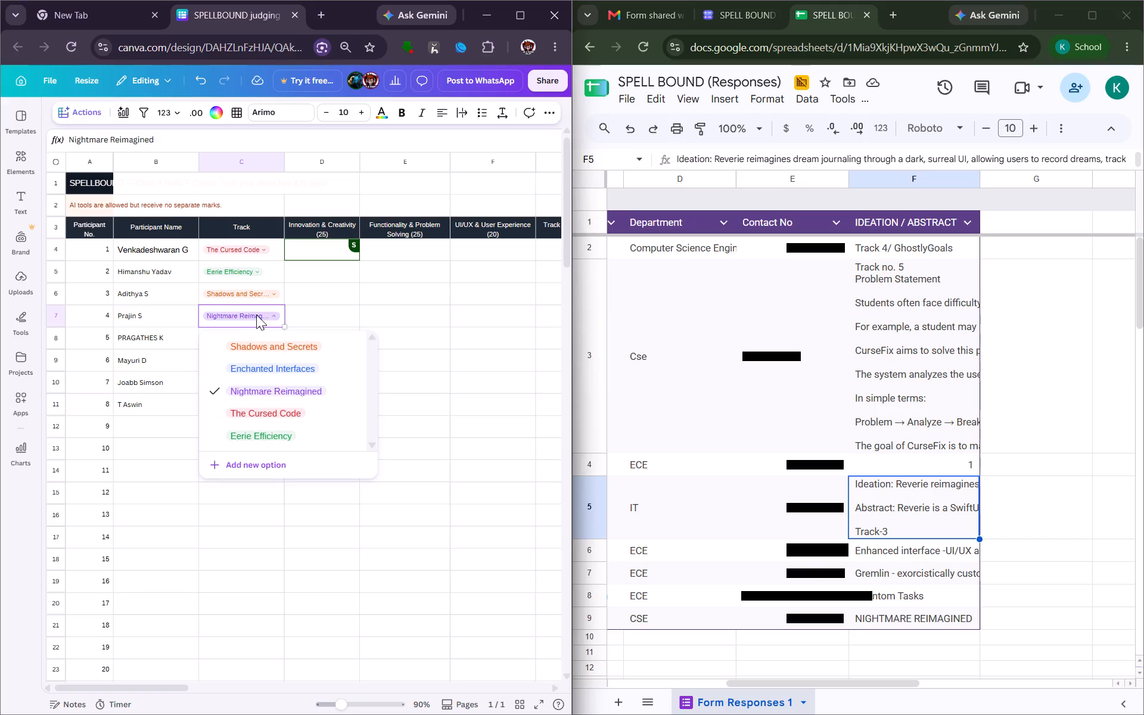
click(262, 390)
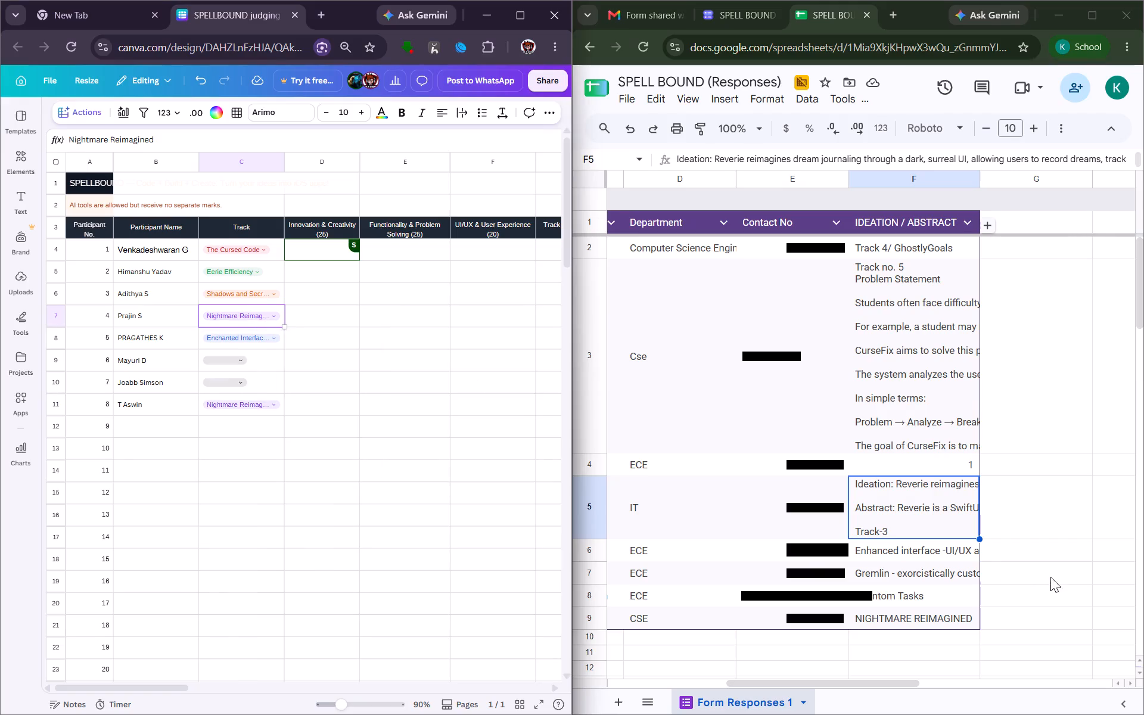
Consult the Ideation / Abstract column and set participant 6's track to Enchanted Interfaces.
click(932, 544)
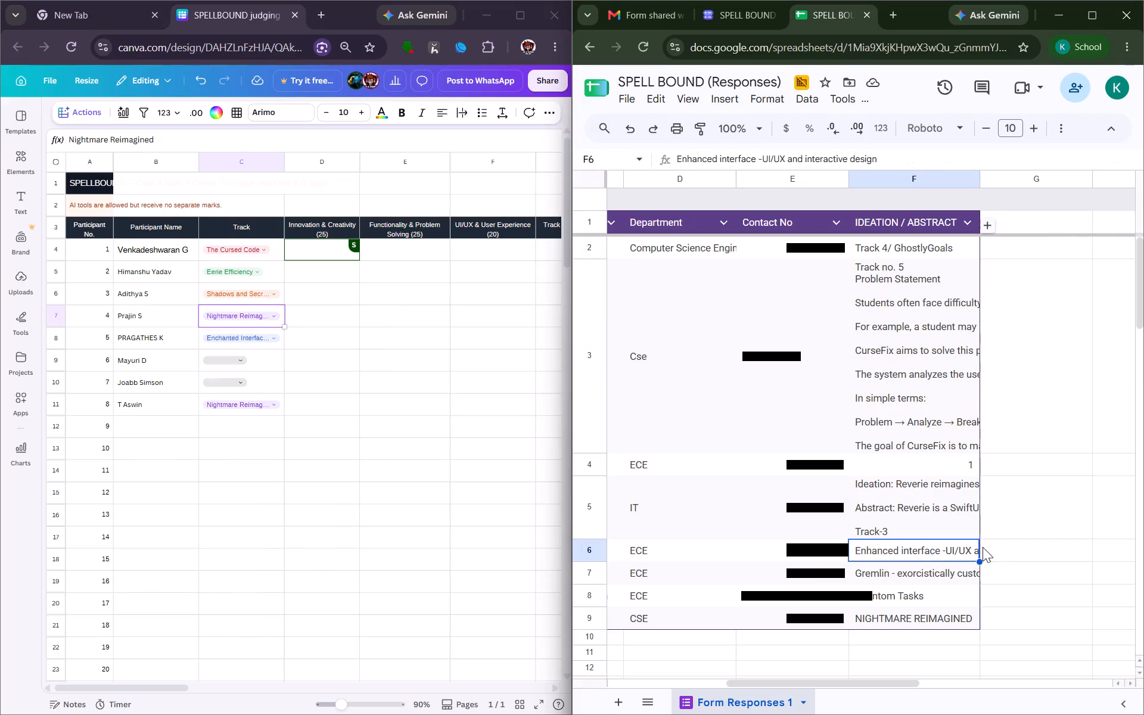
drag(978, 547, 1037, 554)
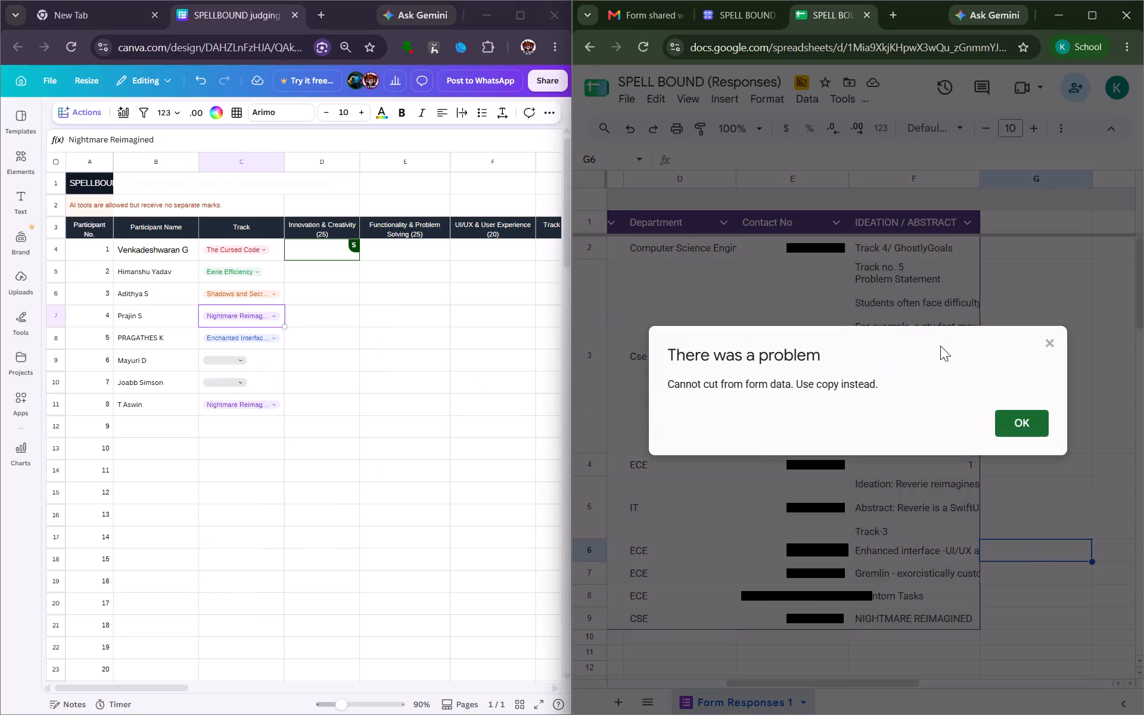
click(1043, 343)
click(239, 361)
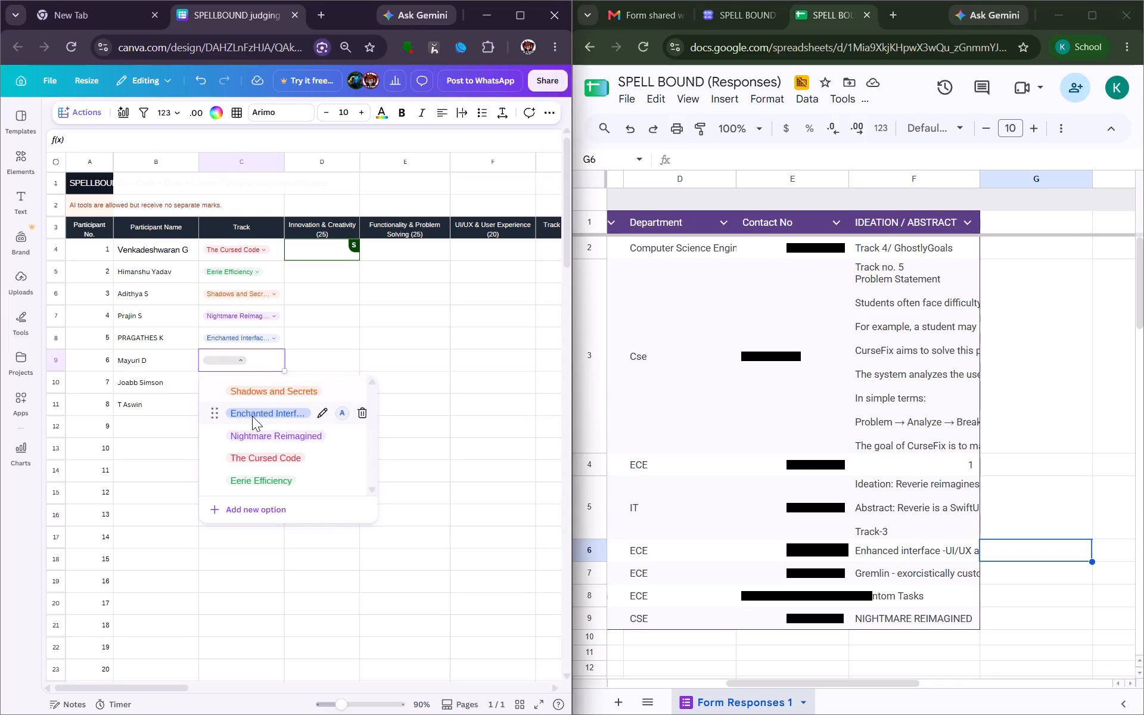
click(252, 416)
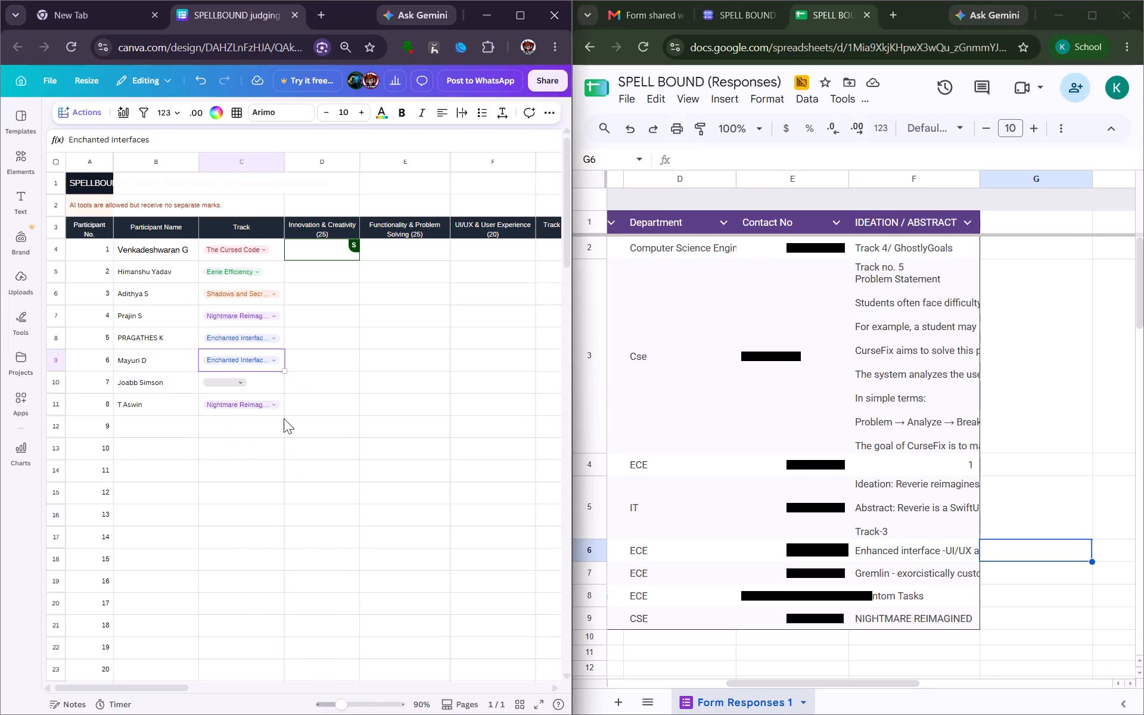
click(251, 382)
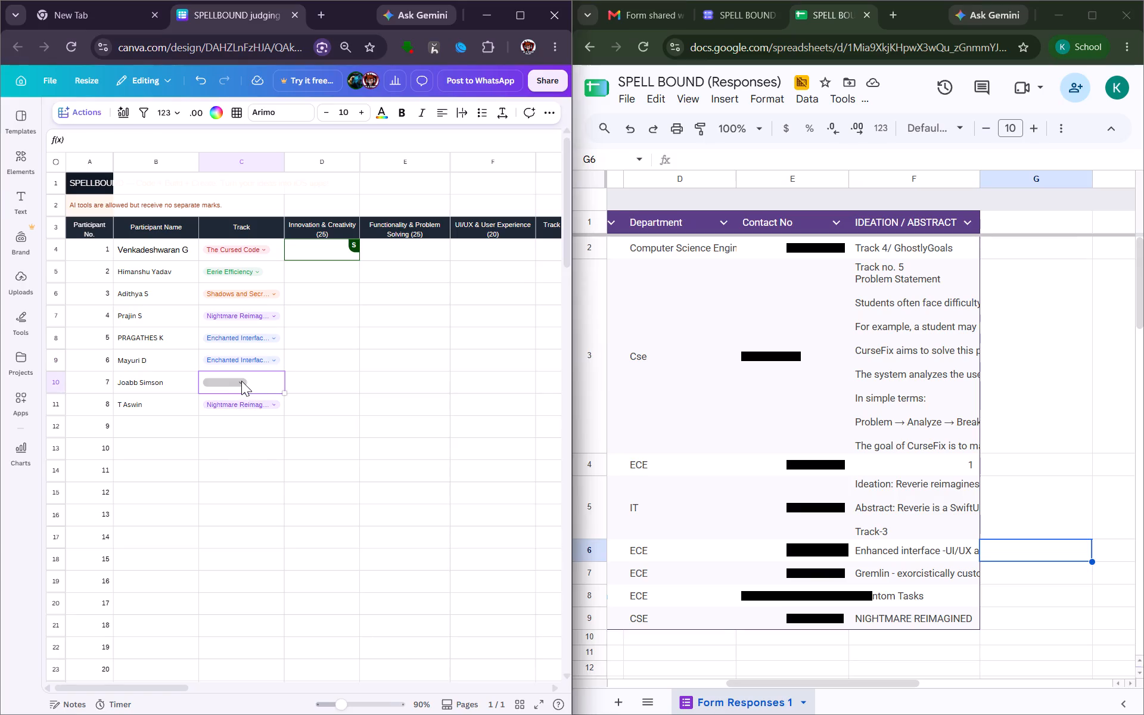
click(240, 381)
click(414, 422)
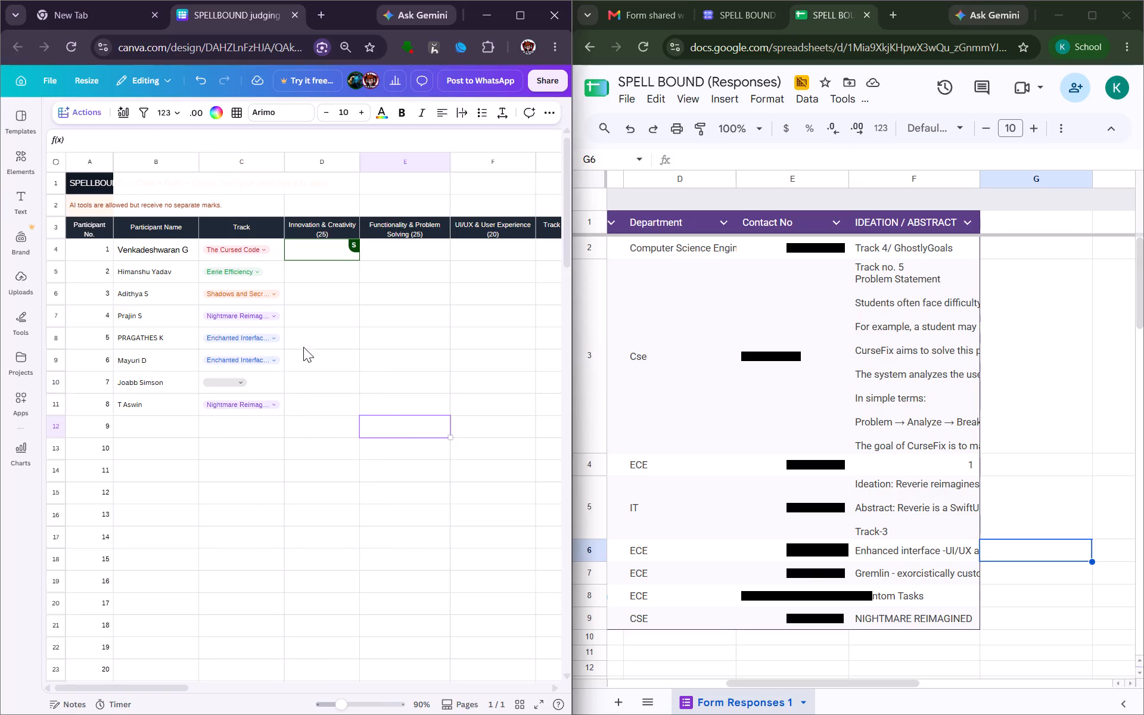
Set the tracks of participants 6 and 7 in the score sheet to The Cursed Code.
click(222, 357)
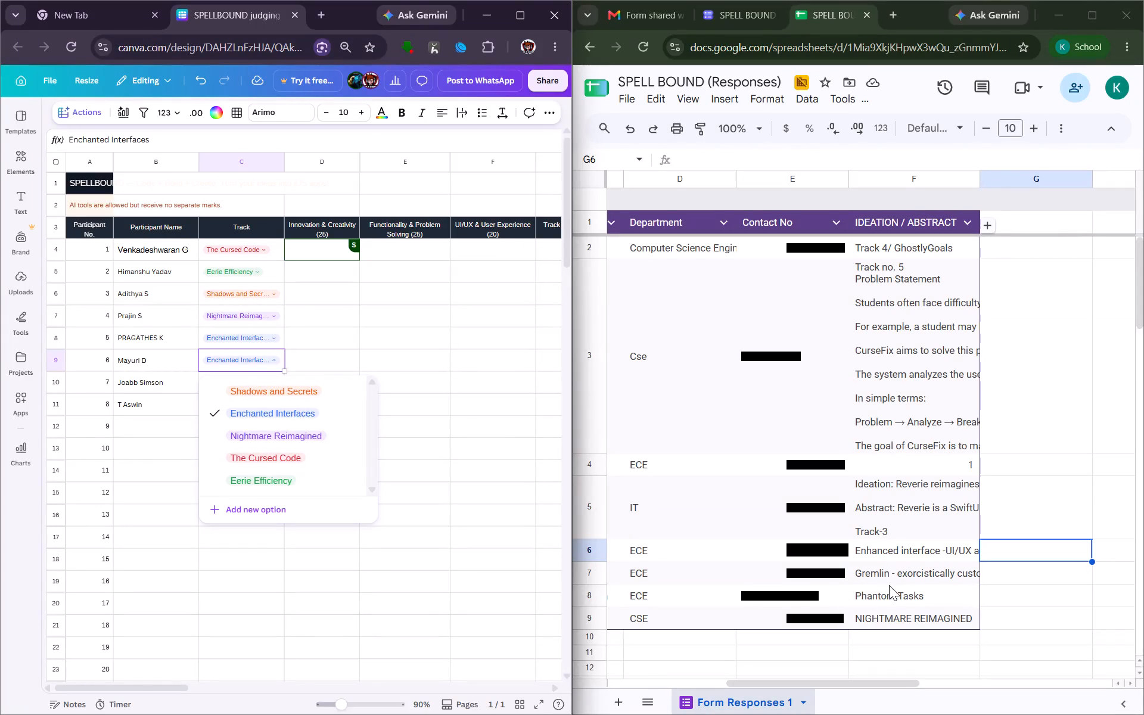
click(265, 465)
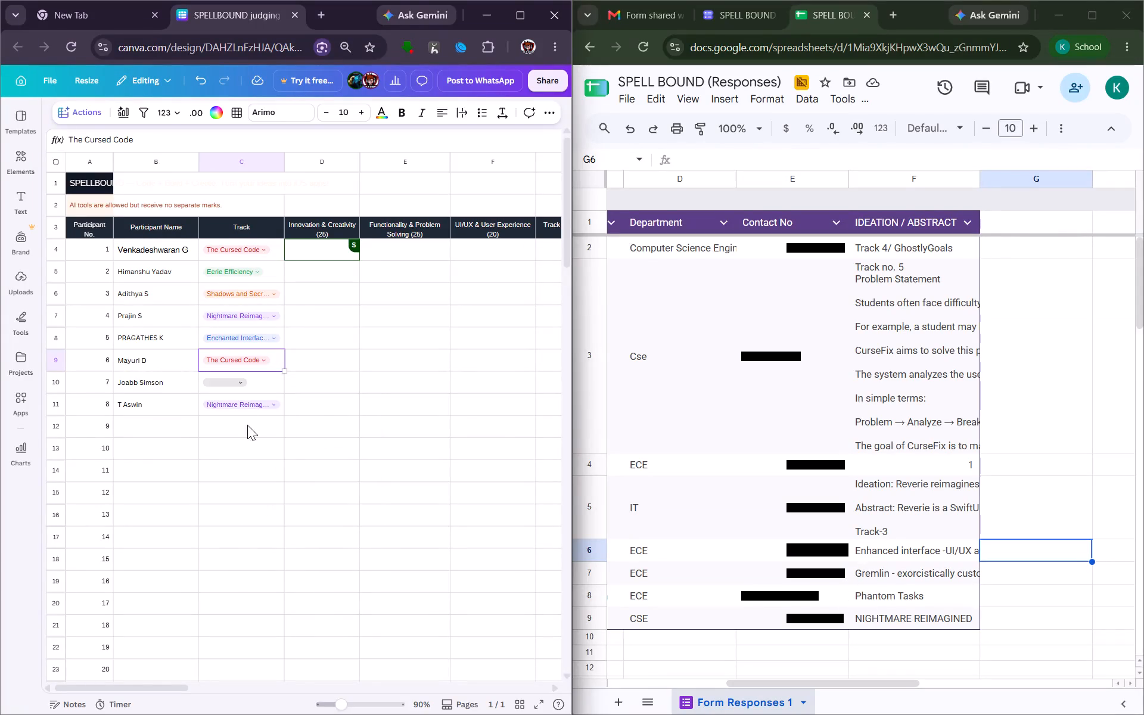
click(238, 383)
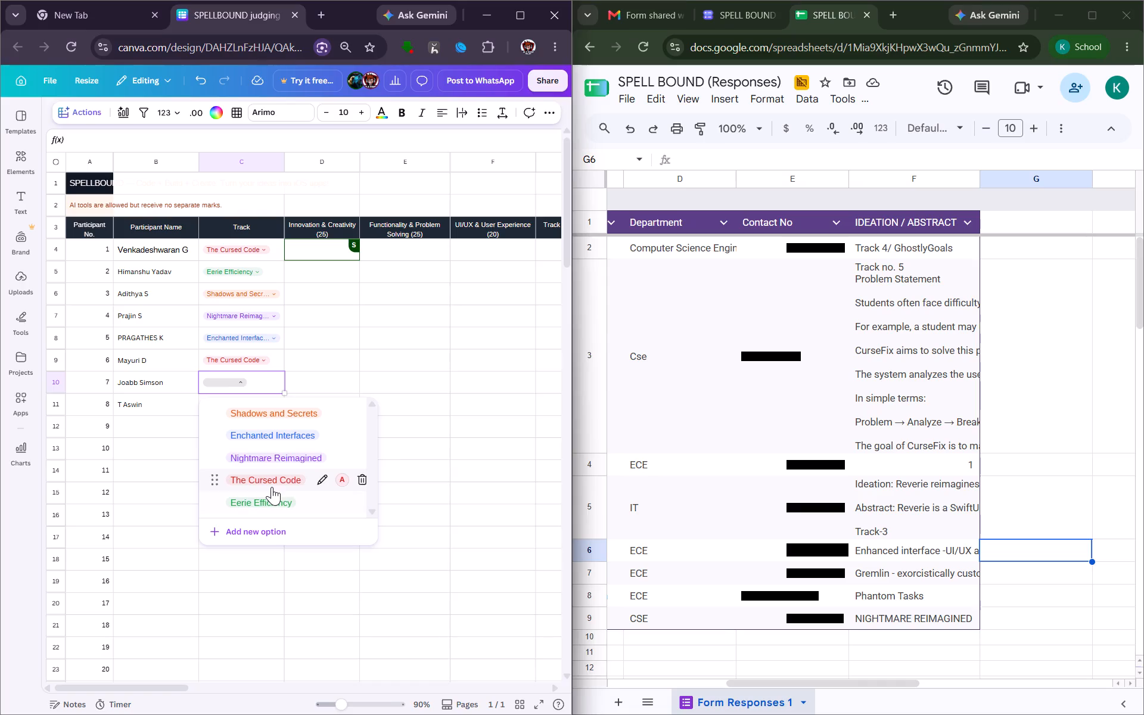
click(272, 487)
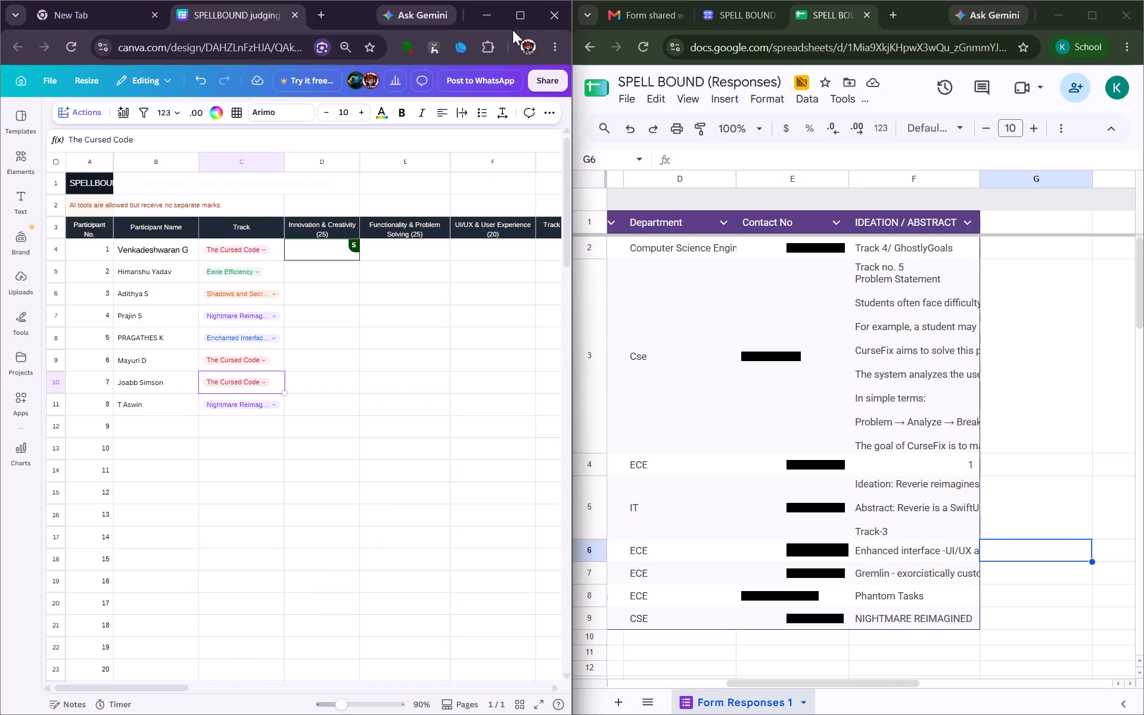
Review the score sheet's columns from the participant names and tracks through the scoring criteria, Total and Judge Comments.
scroll(293, 450, right, 12)
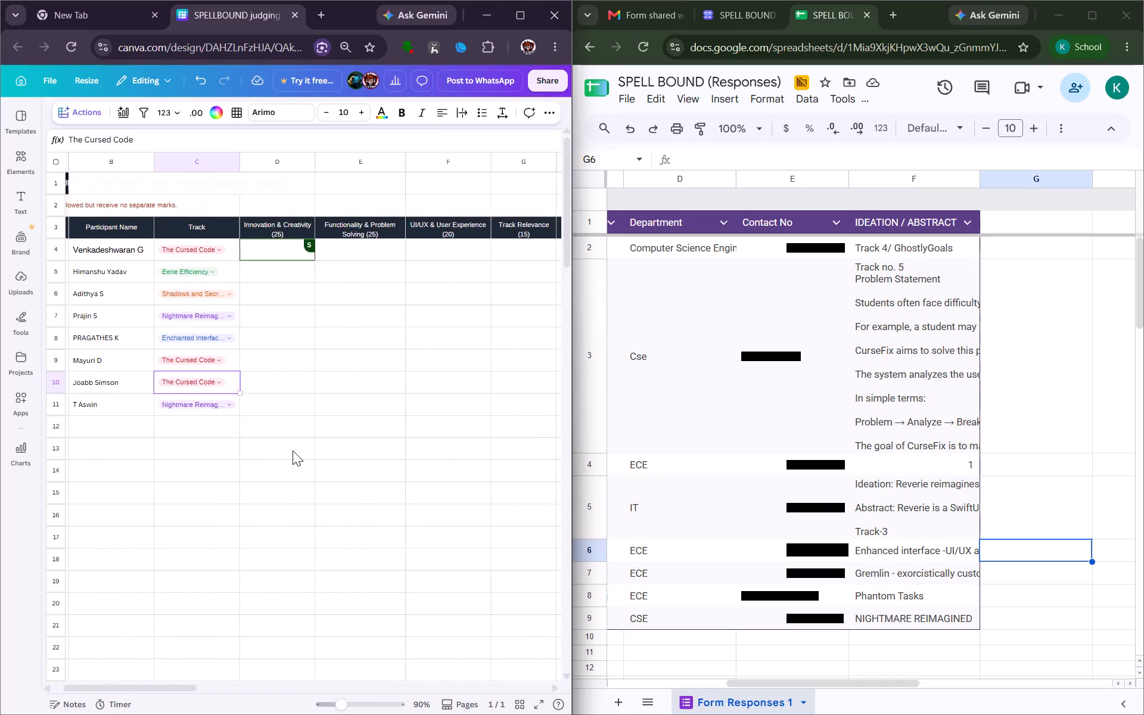
scroll(293, 450, right, 2)
scroll(791, 448, right, 10)
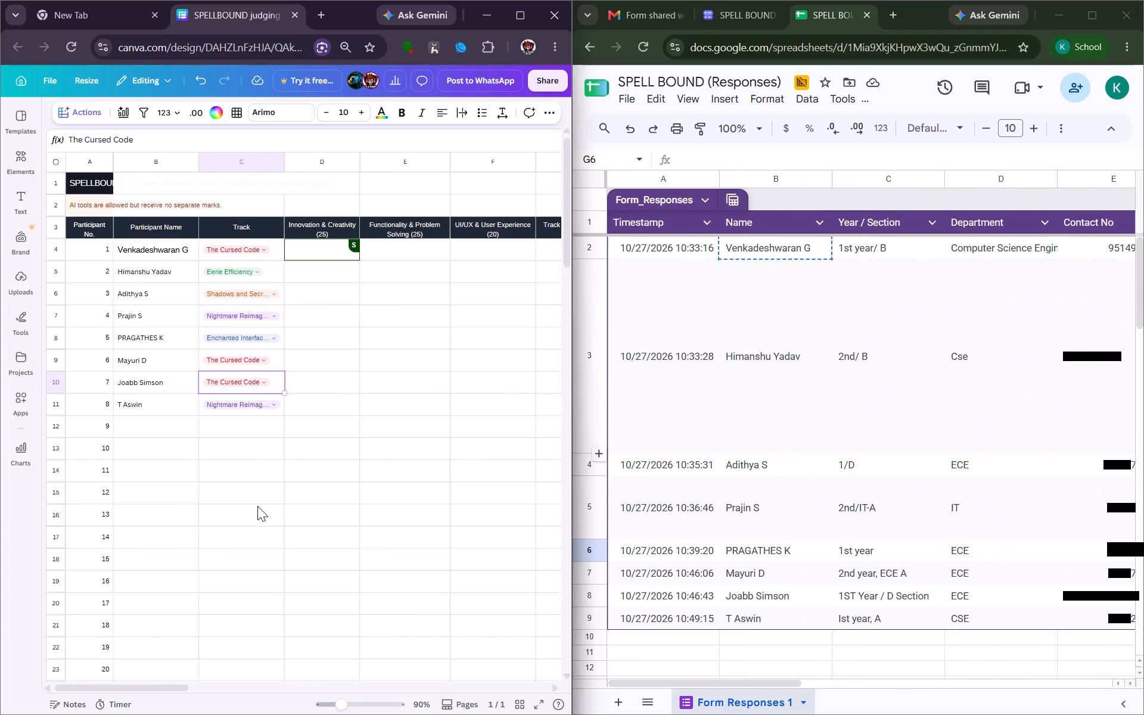
scroll(257, 507, left, 11)
scroll(257, 507, right, 5)
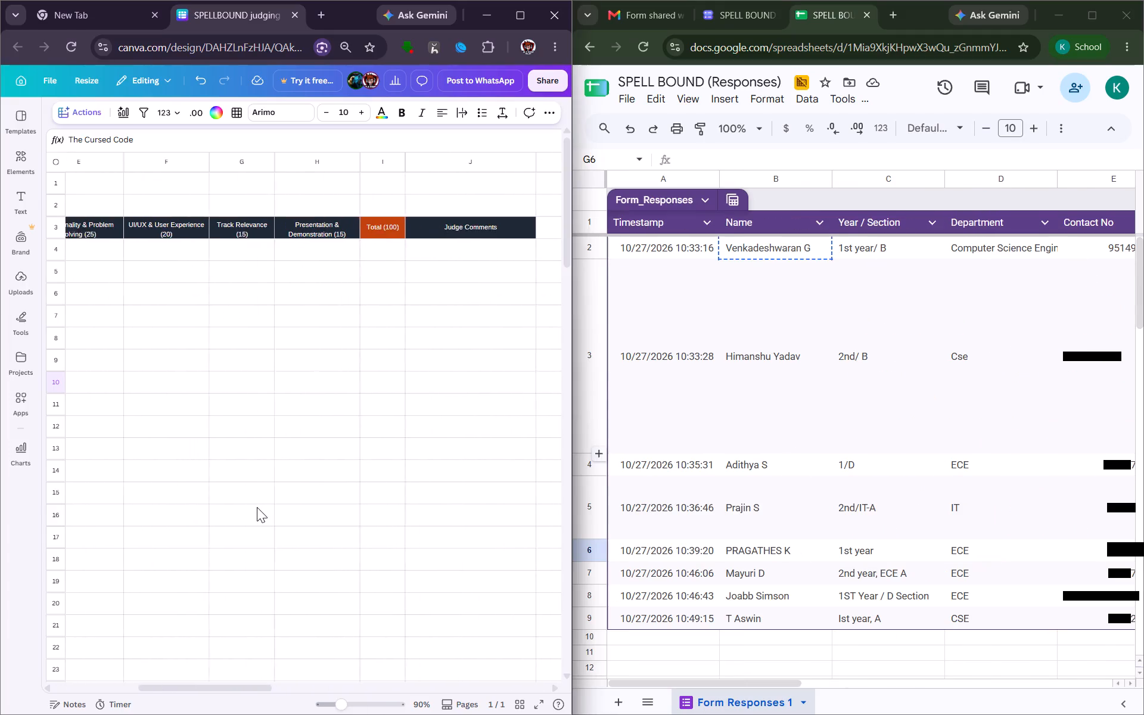
scroll(257, 507, right, 9)
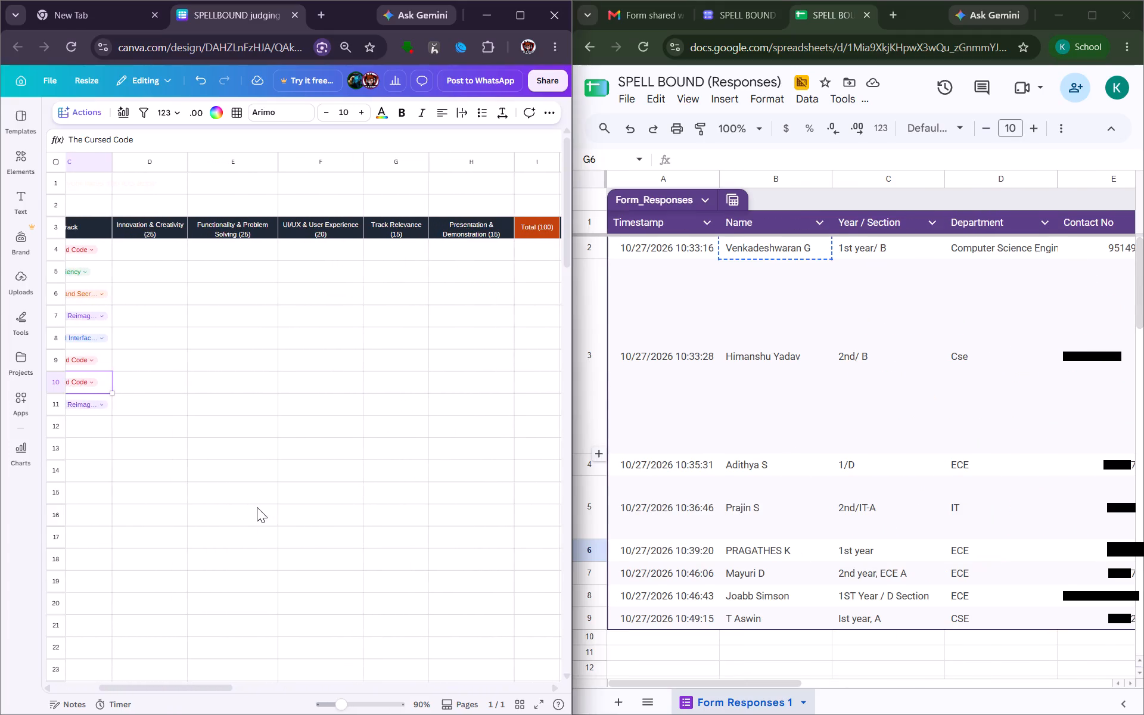
scroll(257, 507, right, 2)
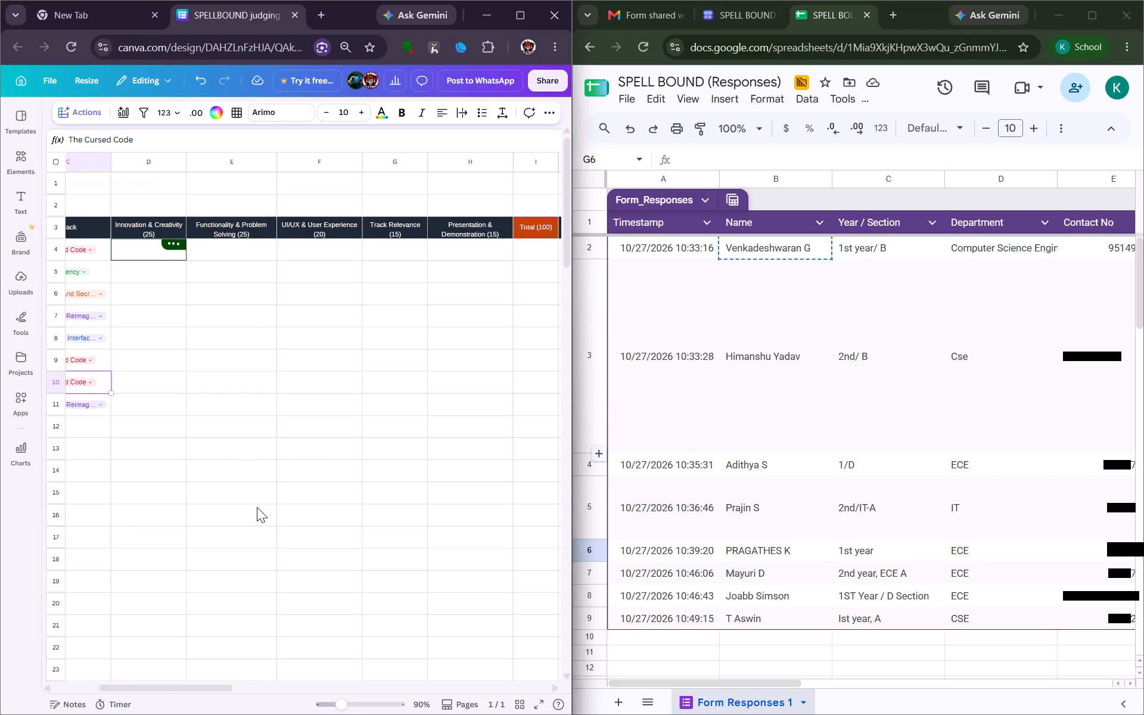
scroll(257, 507, right, 3)
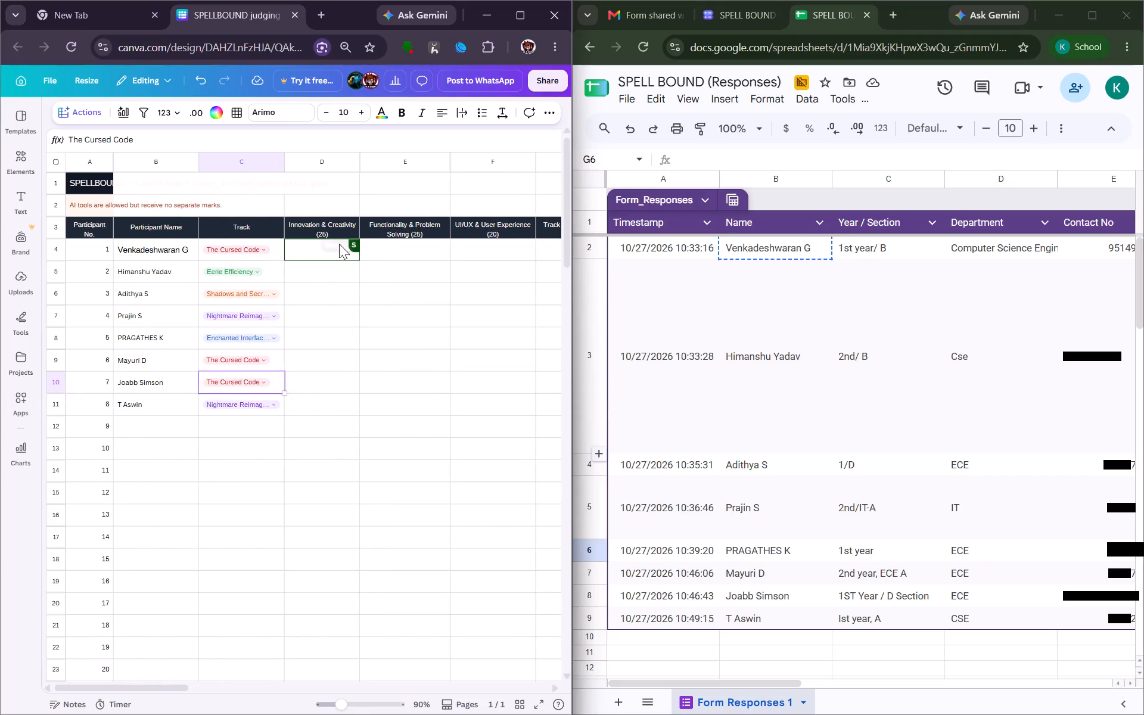